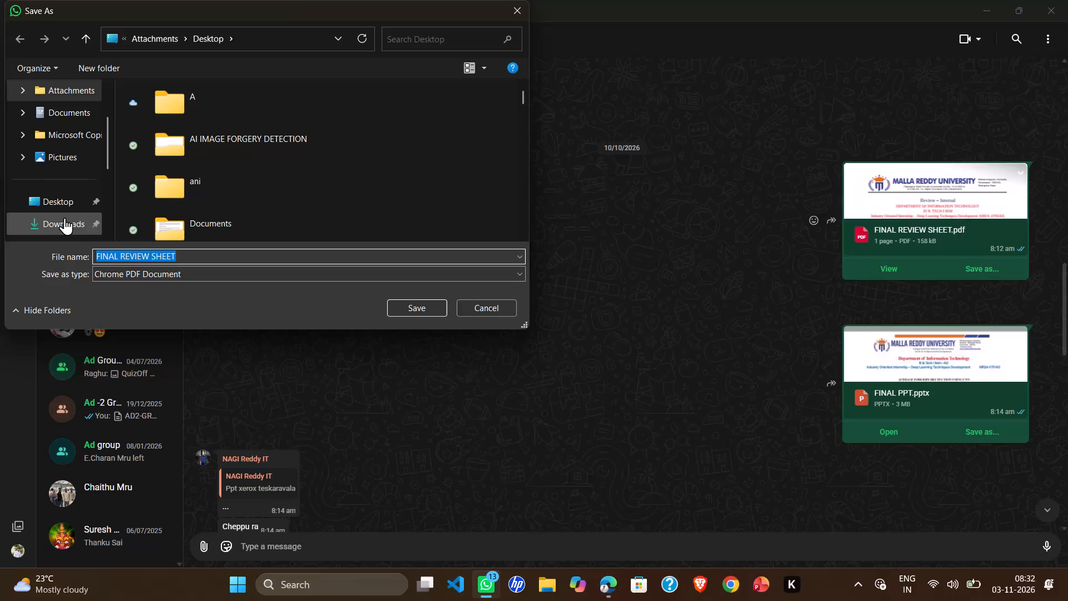
Save the FINAL REVIEW SHEET file to the Downloads folder as a Chrome PDF Document.
{"action": "left_click", "coordinate": [65, 218]}
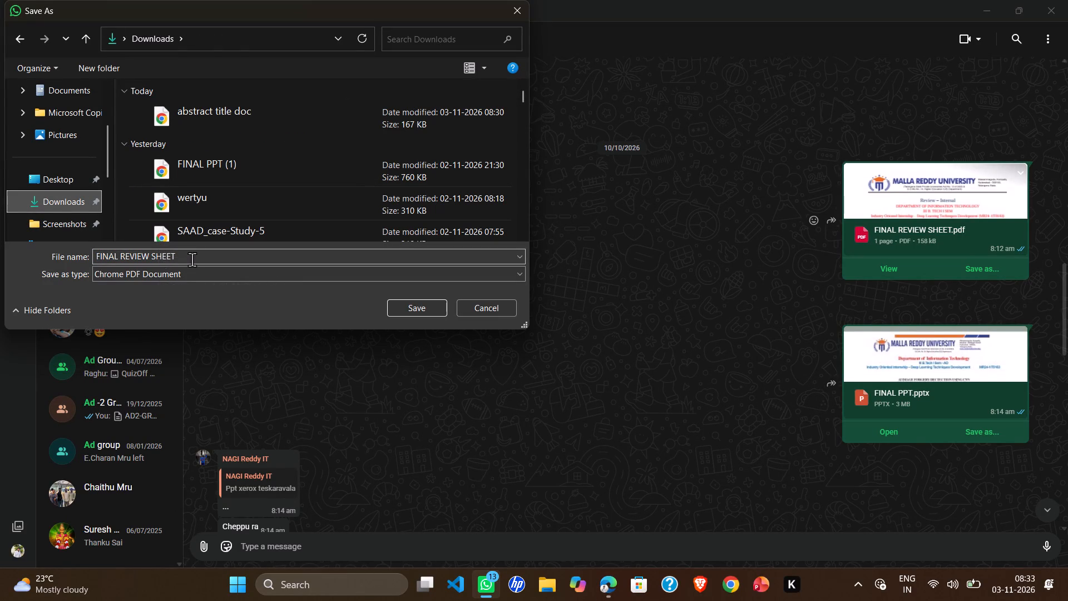
{"action": "left_click", "coordinate": [174, 272]}
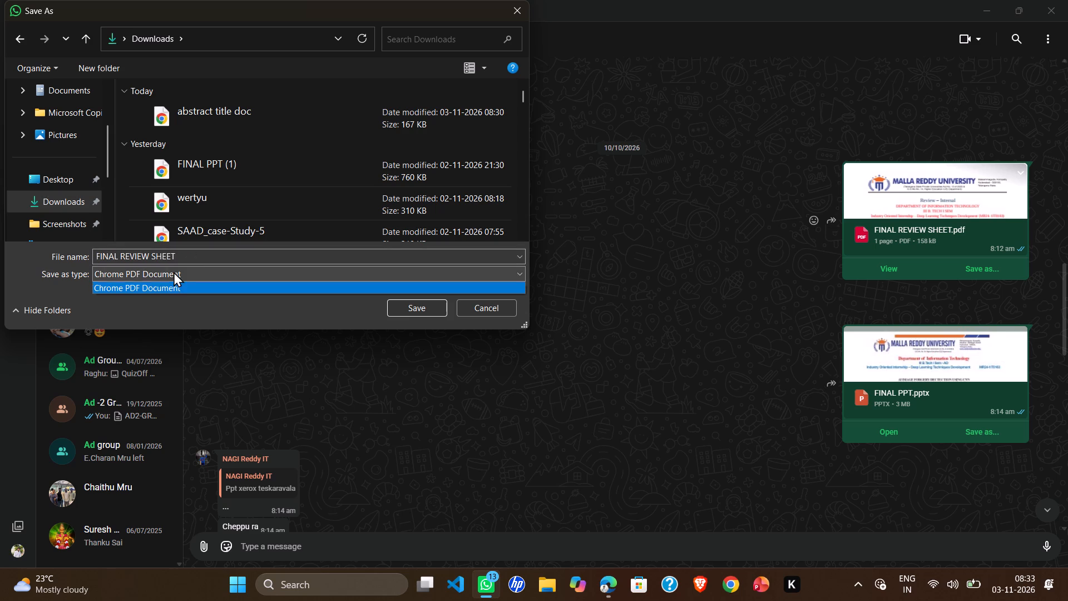
{"action": "left_click", "coordinate": [174, 272]}
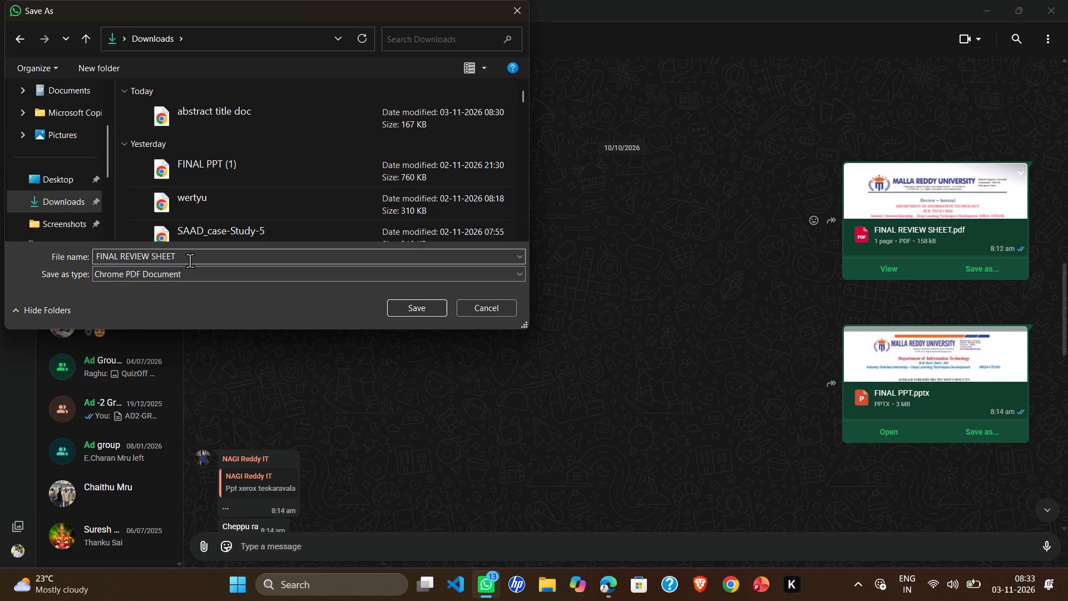
{"action": "left_click", "coordinate": [190, 260]}
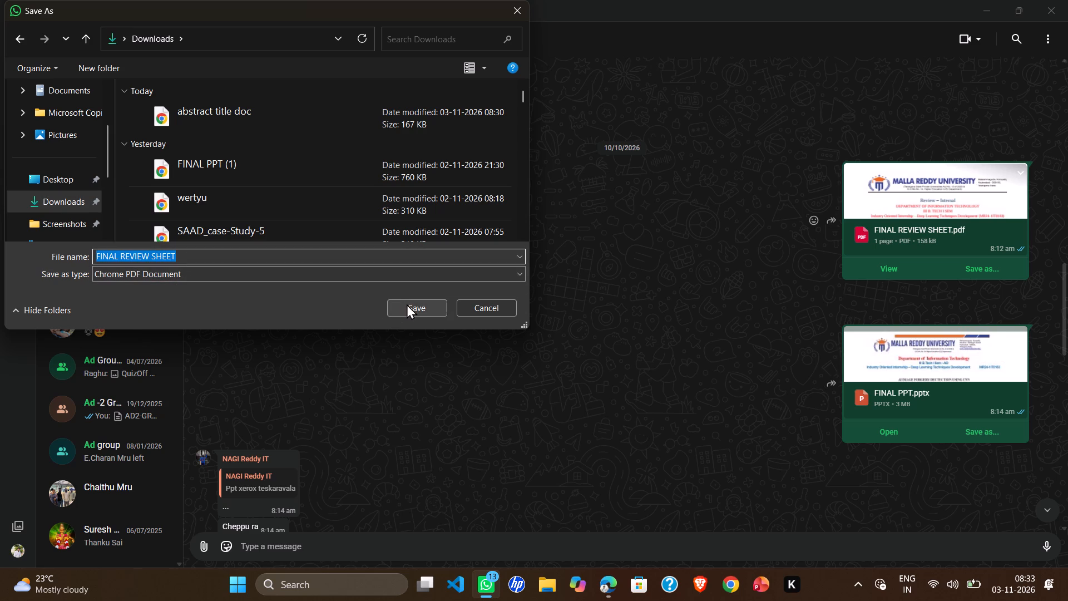
{"action": "left_click", "coordinate": [61, 200]}
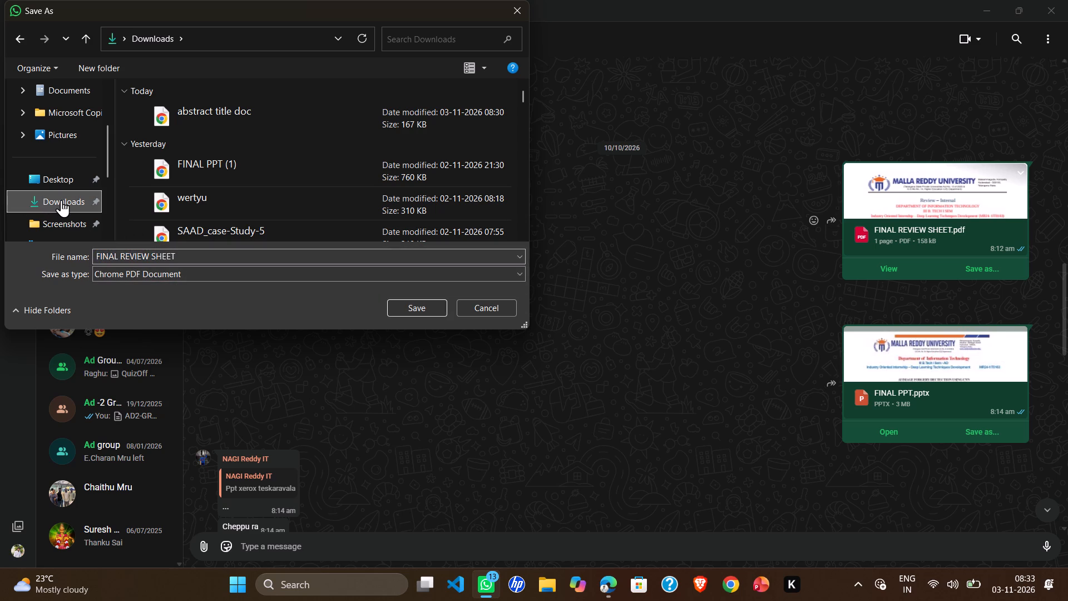
{"action": "left_click", "coordinate": [403, 304]}
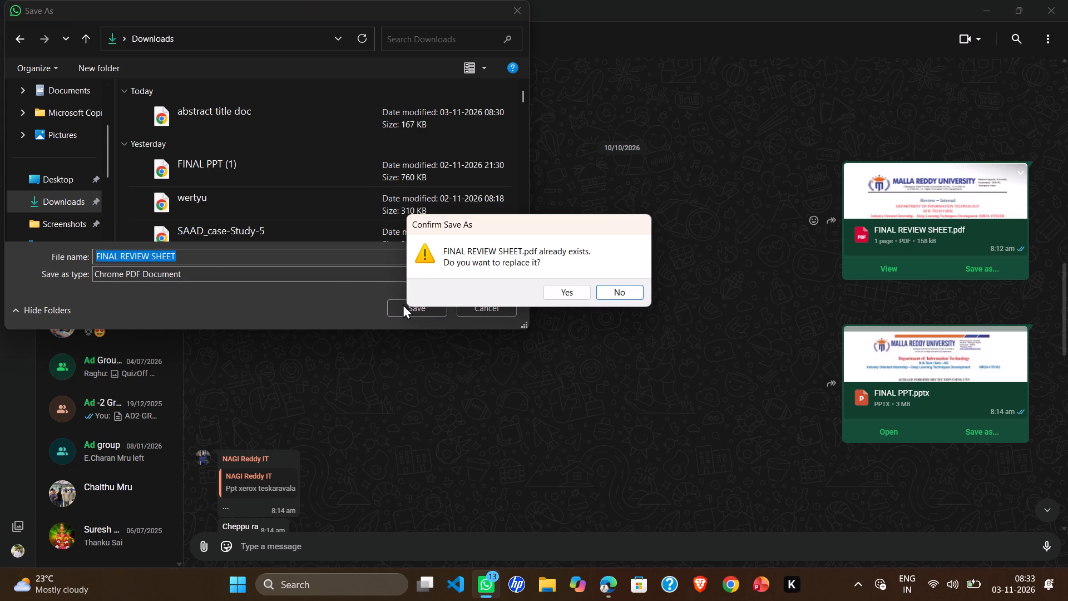
{"action": "left_click", "coordinate": [266, 248]}
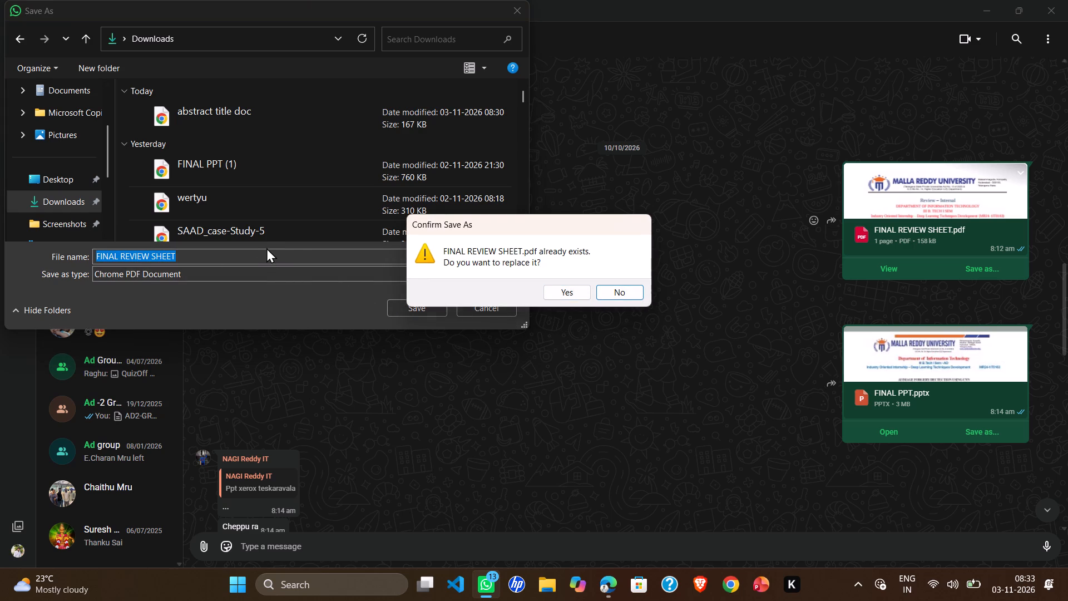
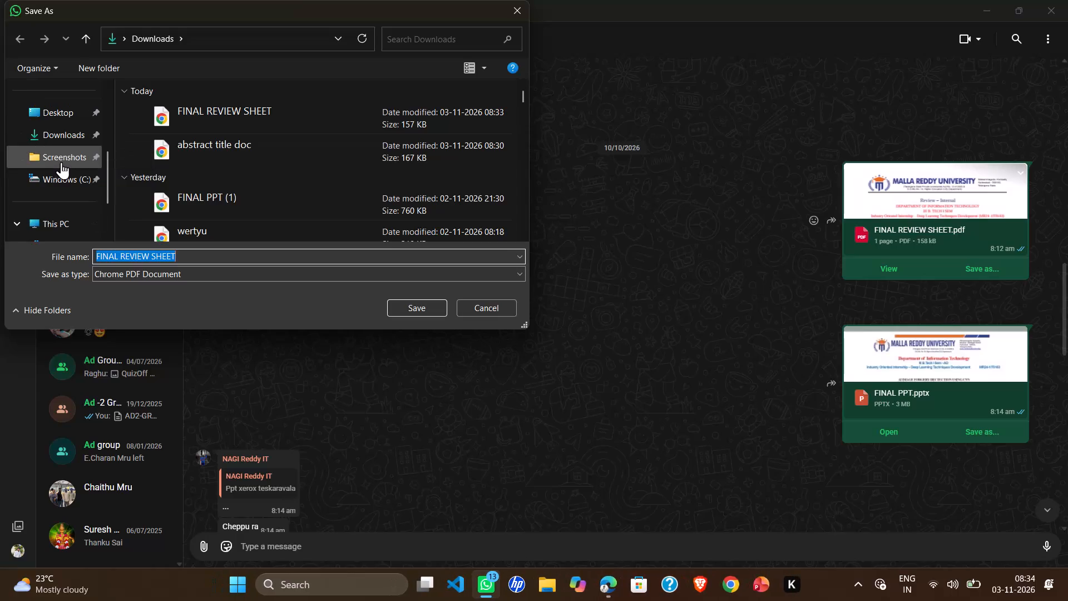
Set the review sheet to save in the Downloads folder under the name "final sheet" as a Chrome PDF Document.
{"action": "left_click", "coordinate": [55, 140]}
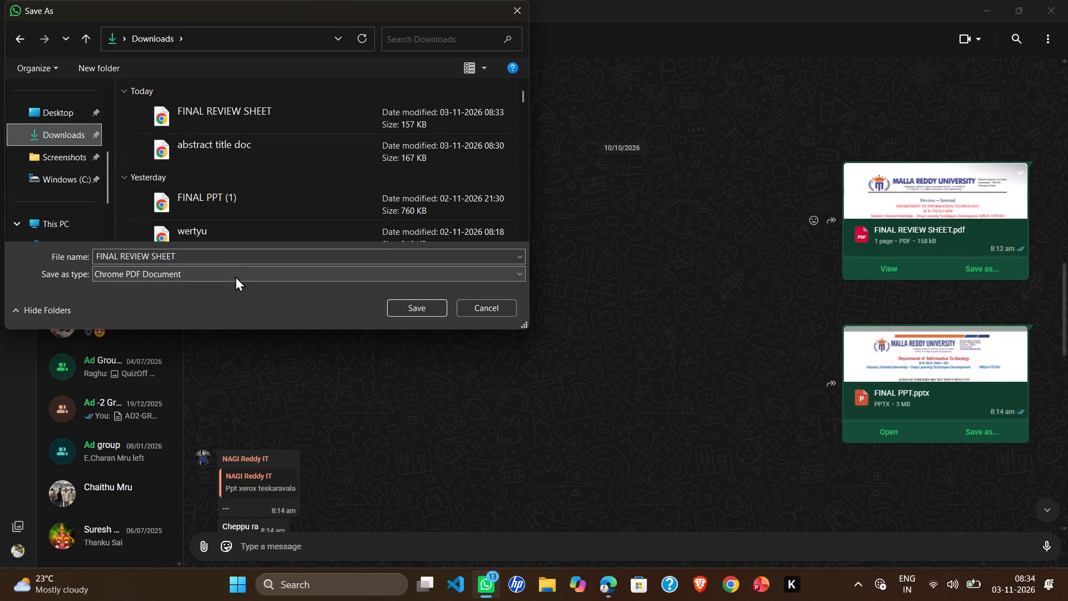
{"action": "left_click", "coordinate": [231, 256]}
{"action": "key", "text": "BackSpace"}
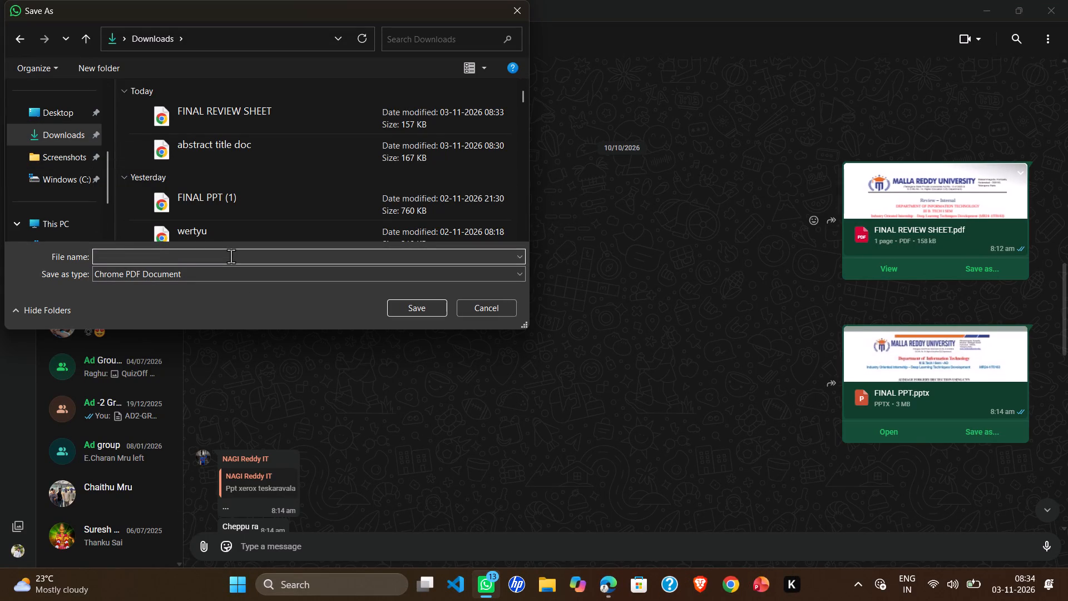
{"action": "type", "text": "final"}
{"action": "key", "text": "space"}
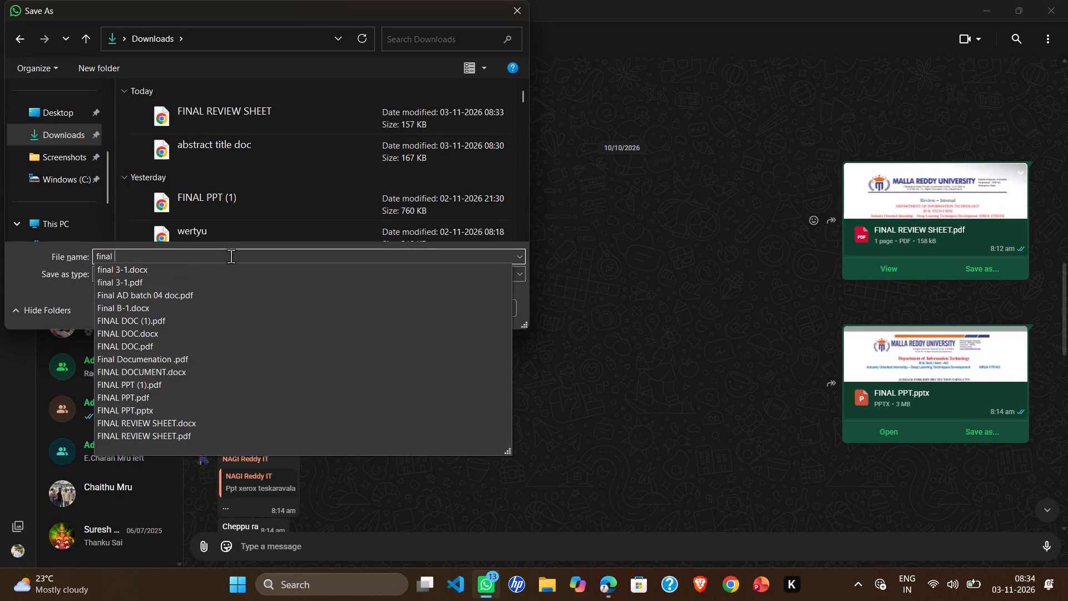
{"action": "type", "text": "shee"}
{"action": "key", "text": "t"}
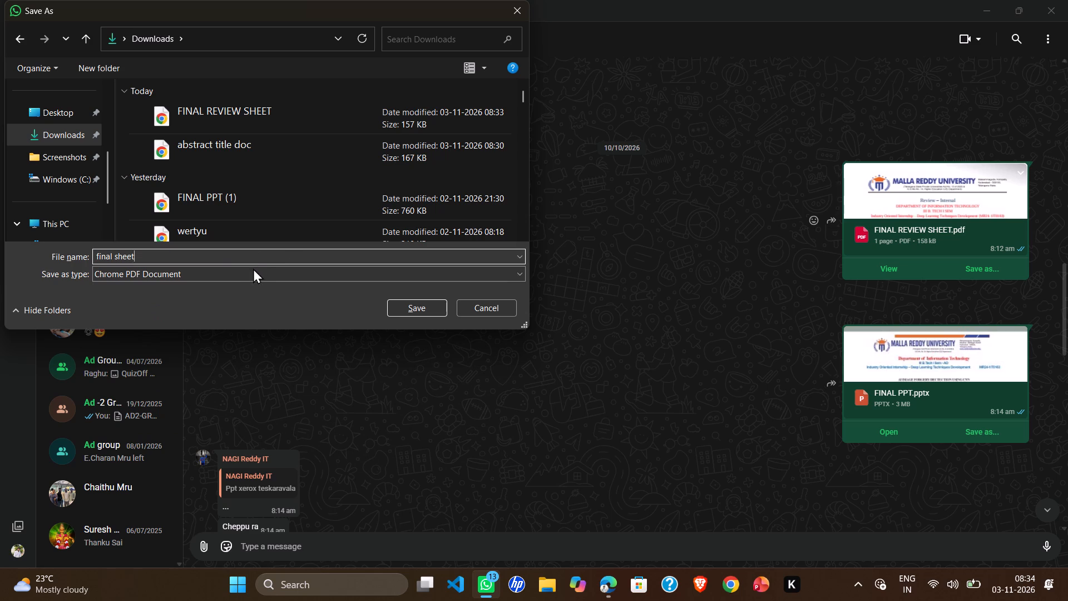
{"action": "left_click", "coordinate": [241, 272]}
{"action": "left_click", "coordinate": [241, 272]}
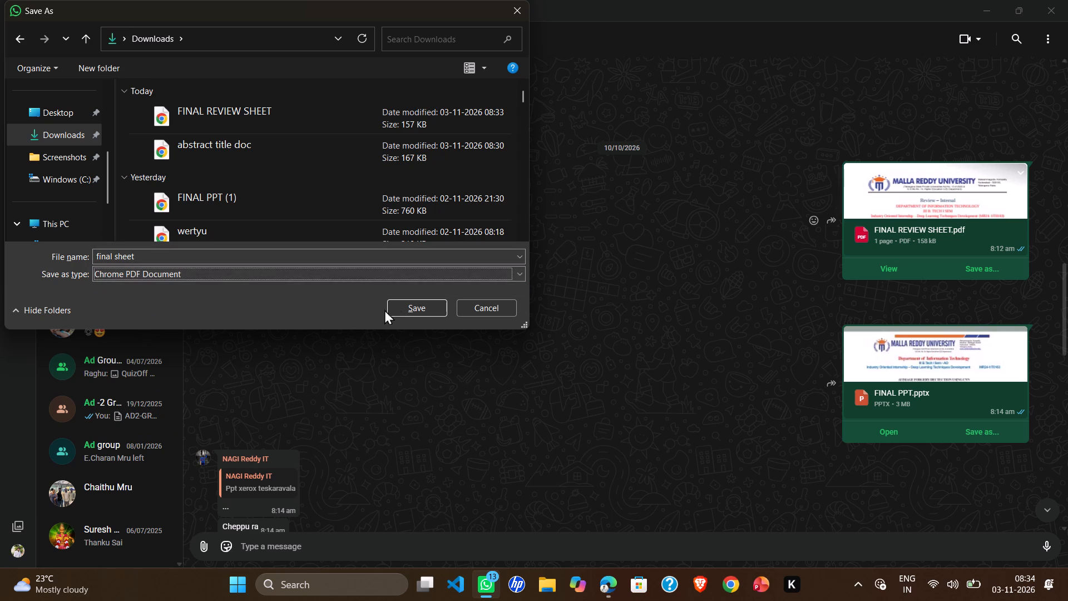
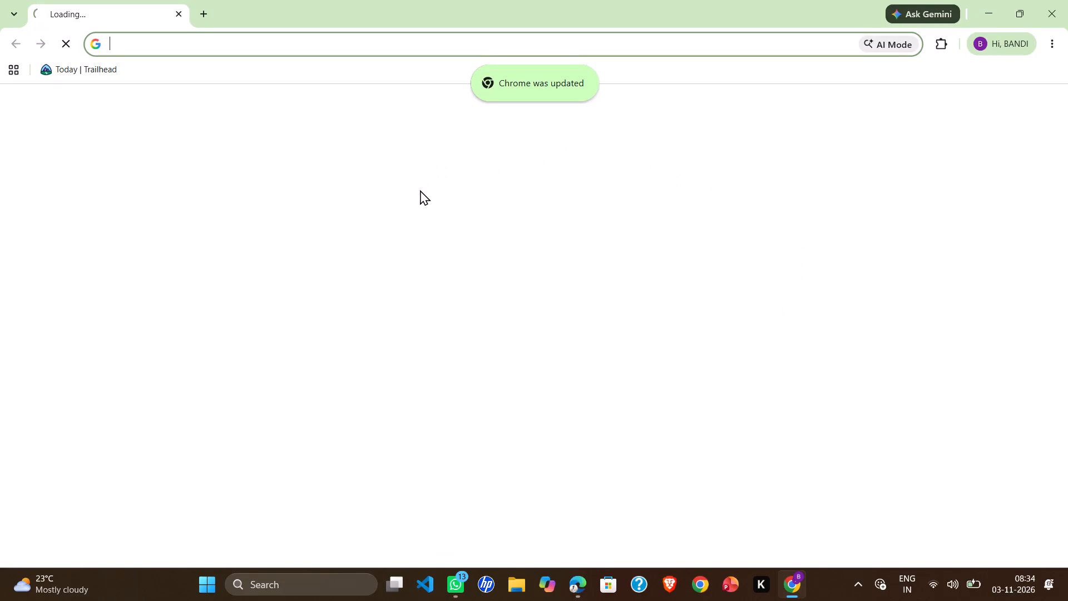
Search the web for "pdf to word" and open iLovePDF's PDF to Word online converter from the results.
{"action": "key", "text": "d"}
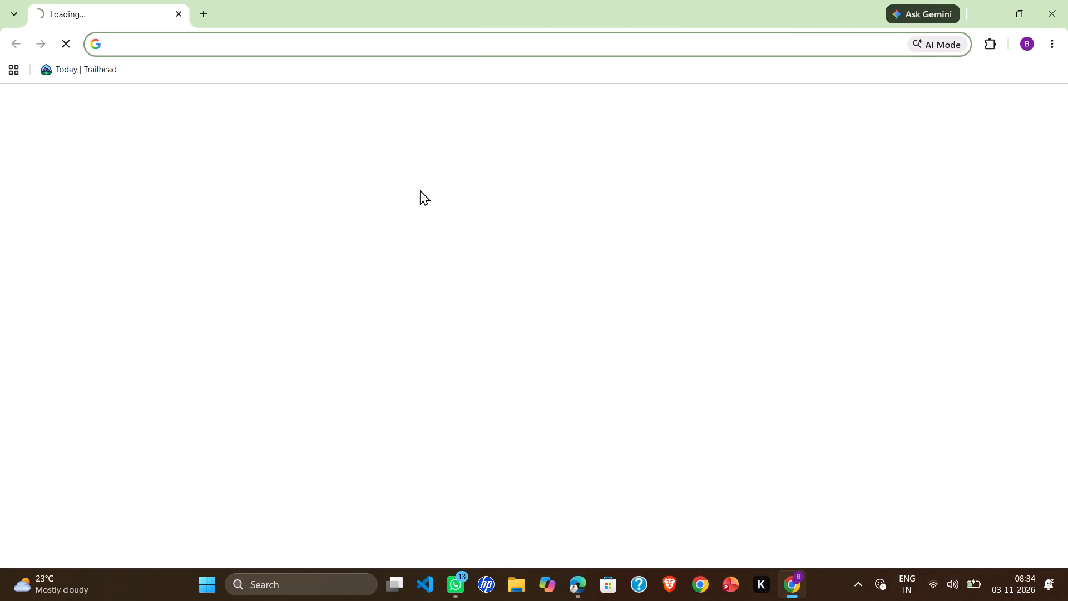
{"action": "key", "text": "BackSpace"}
{"action": "type", "text": "pdf to"}
{"action": "key", "text": "space"}
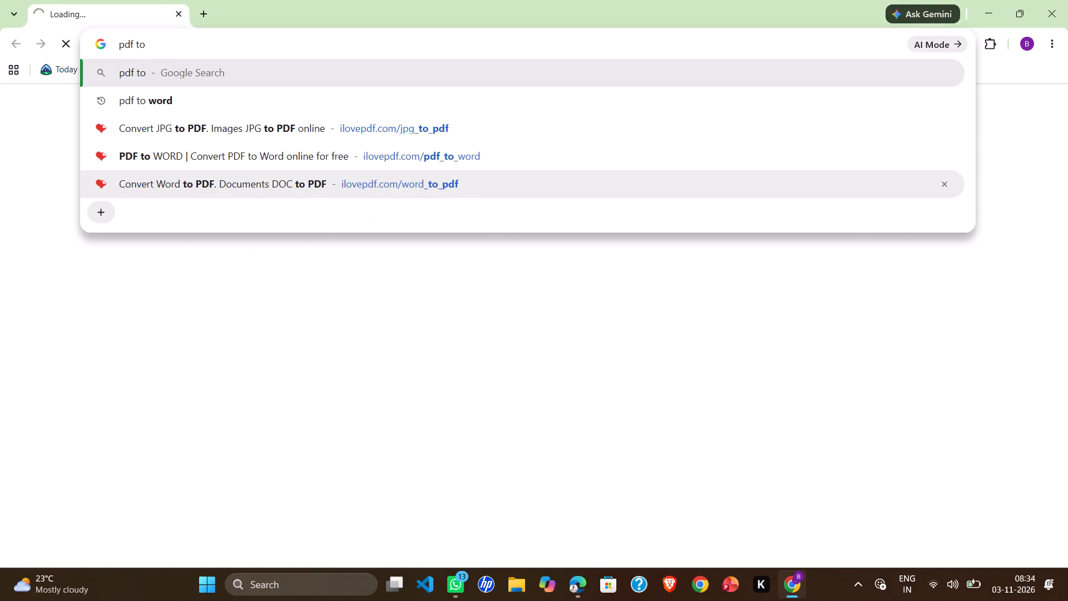
{"action": "type", "text": "word"}
{"action": "key", "text": "space"}
{"action": "key", "text": "Return"}
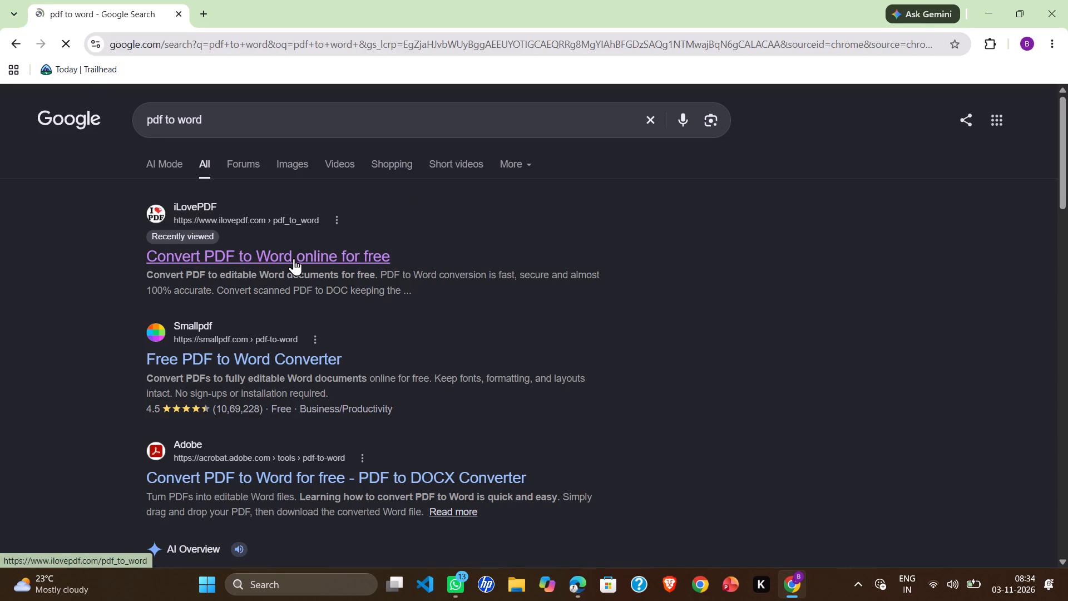
{"action": "left_click", "coordinate": [294, 258]}
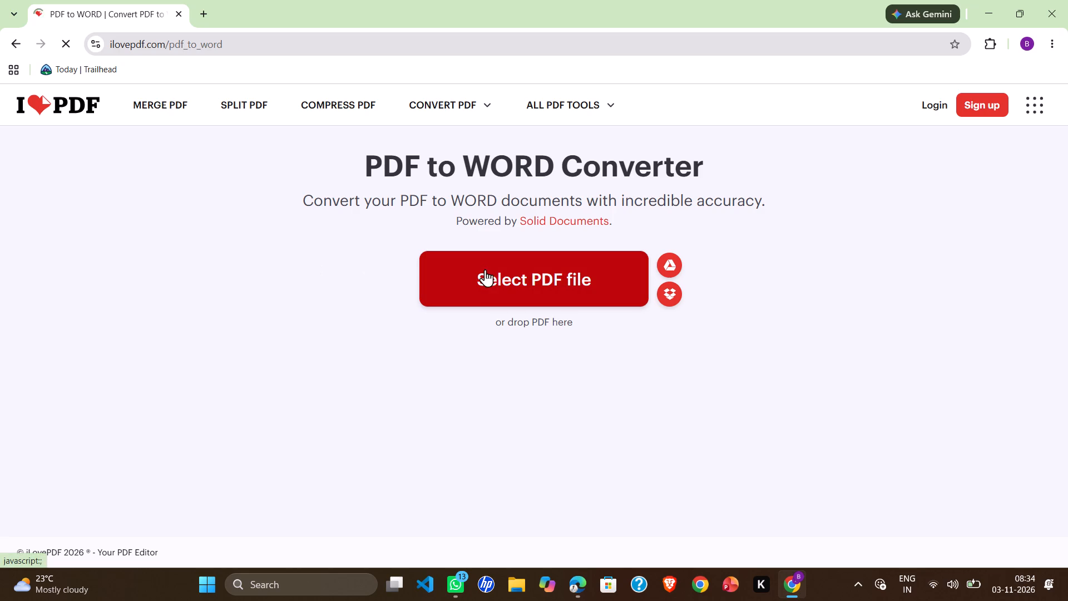
Upload the "final sheet" PDF from the Downloads folder and convert it to a Word document.
{"action": "left_click", "coordinate": [485, 269]}
{"action": "left_click", "coordinate": [202, 122]}
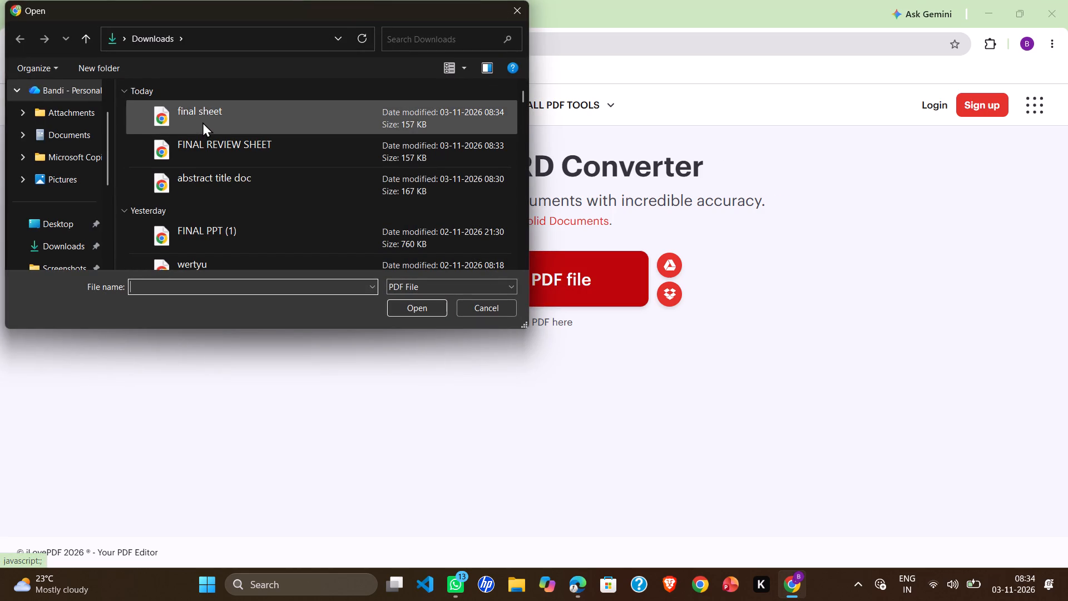
{"action": "left_click", "coordinate": [393, 305]}
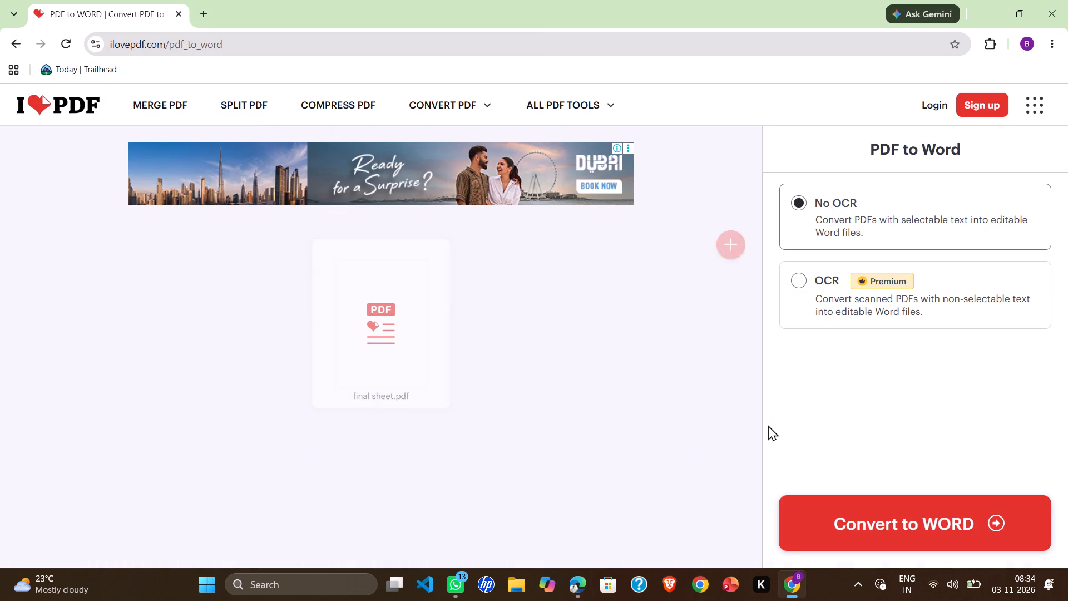
{"action": "left_click", "coordinate": [882, 520]}
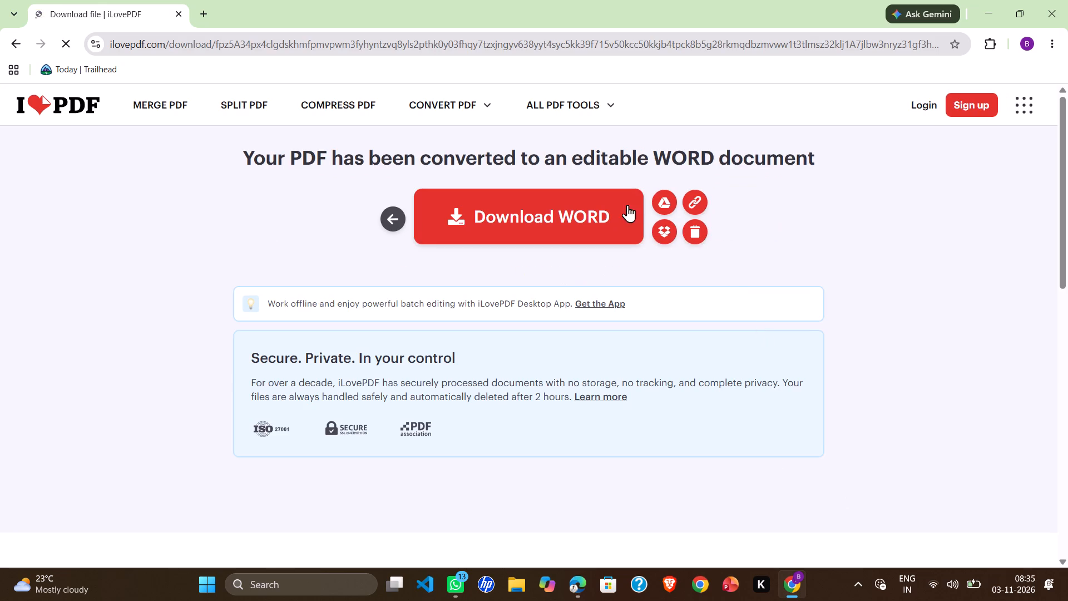
Download the converted Word document and open the downloaded final sheet.docx.
{"action": "left_click", "coordinate": [599, 210]}
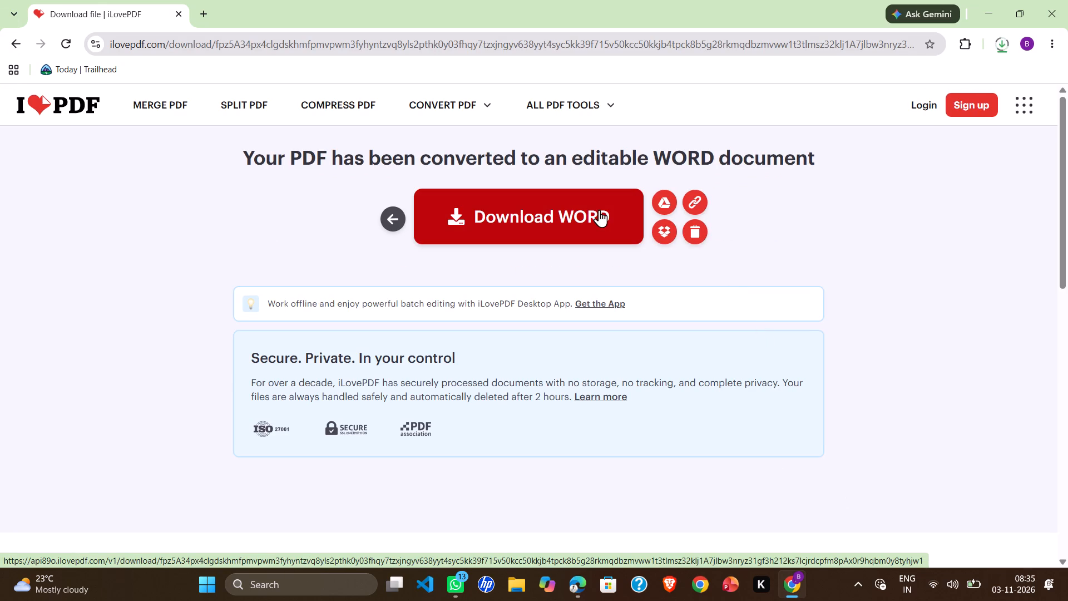
{"action": "left_click", "coordinate": [891, 76]}
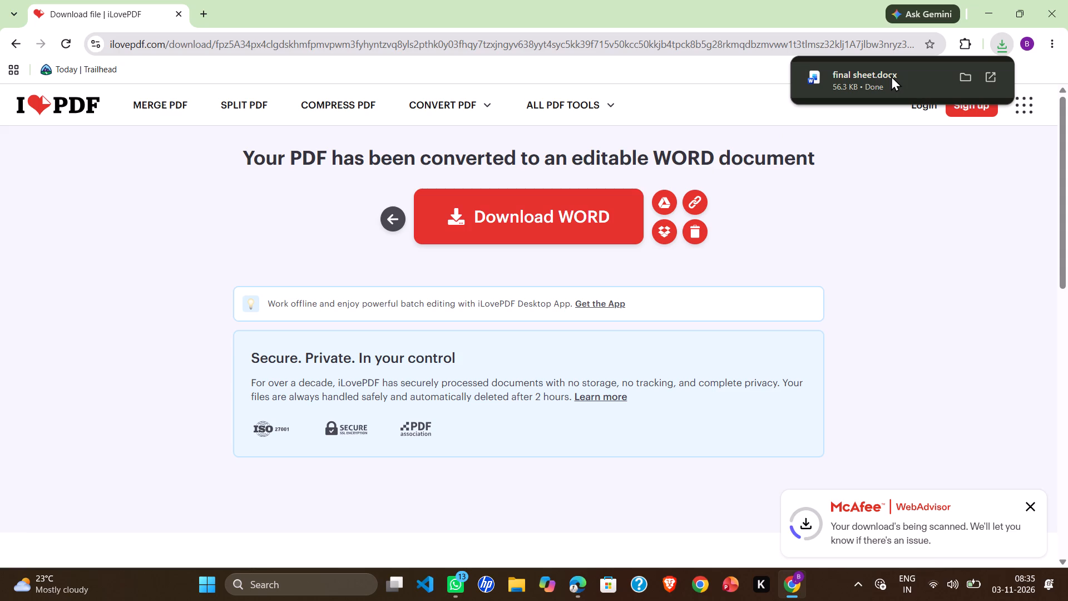
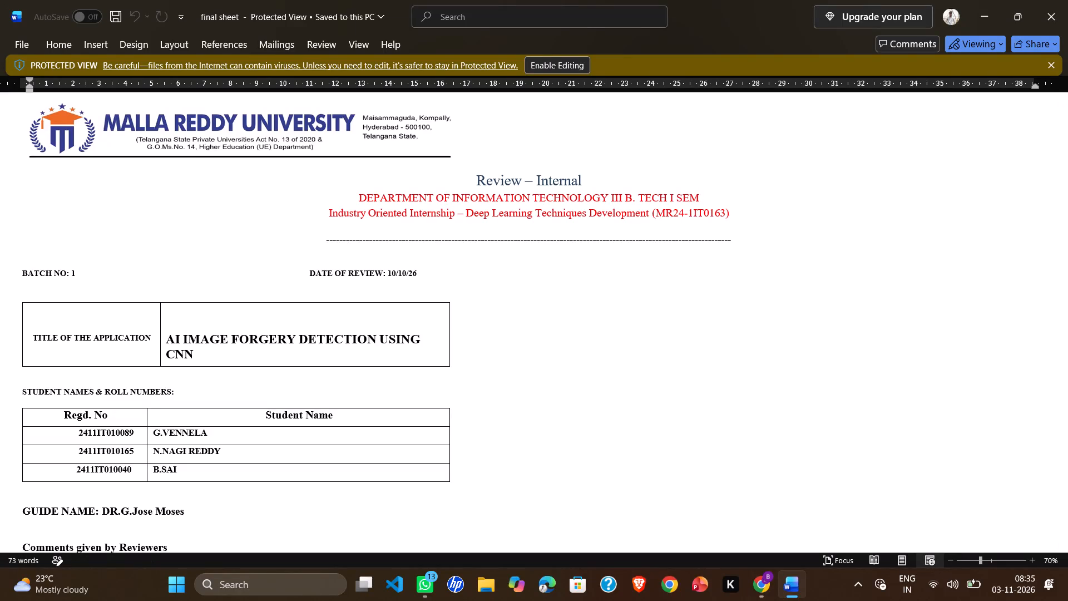
Enable editing of the document and change the review heading to "Review – External".
{"action": "left_click", "coordinate": [549, 61]}
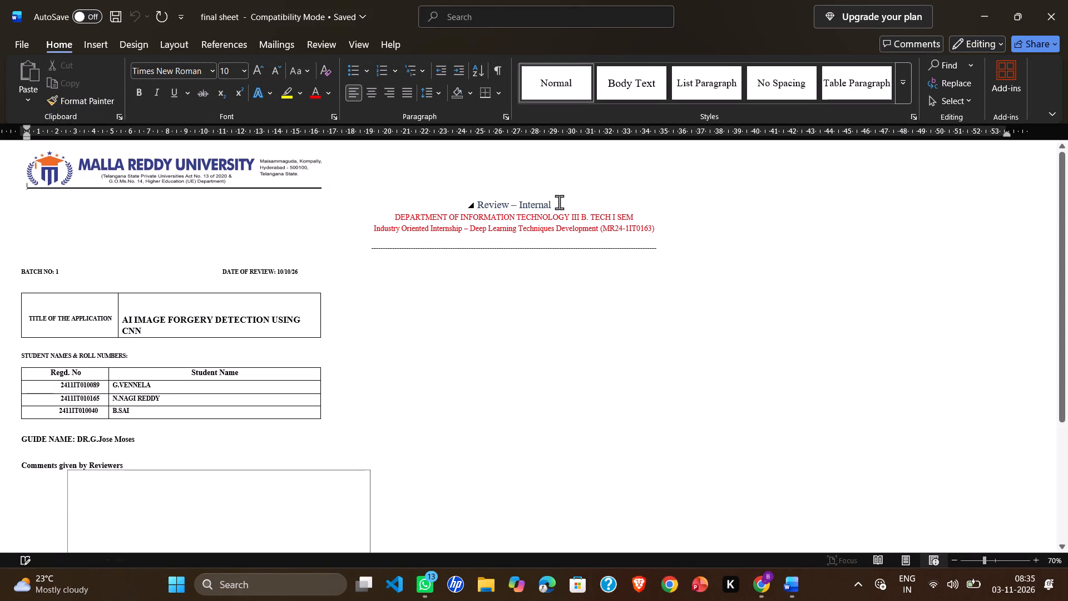
{"action": "left_click", "coordinate": [559, 202]}
{"action": "key", "text": "BackSpace"}
{"action": "key", "text": "BackSpace"}
{"action": "key", "text": "BackSpace"}
{"action": "key", "text": "BackSpace"}
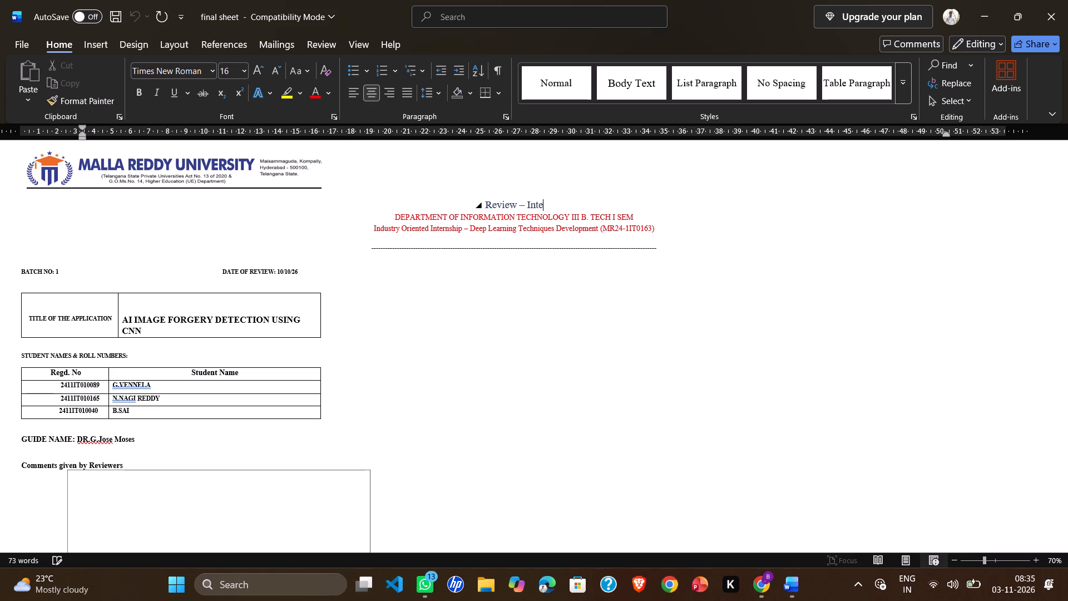
{"action": "key", "text": "BackSpace"}
{"action": "key", "text": "BackSpace"}
{"action": "key", "text": "BackSpace"}
{"action": "key", "text": "BackSpace"}
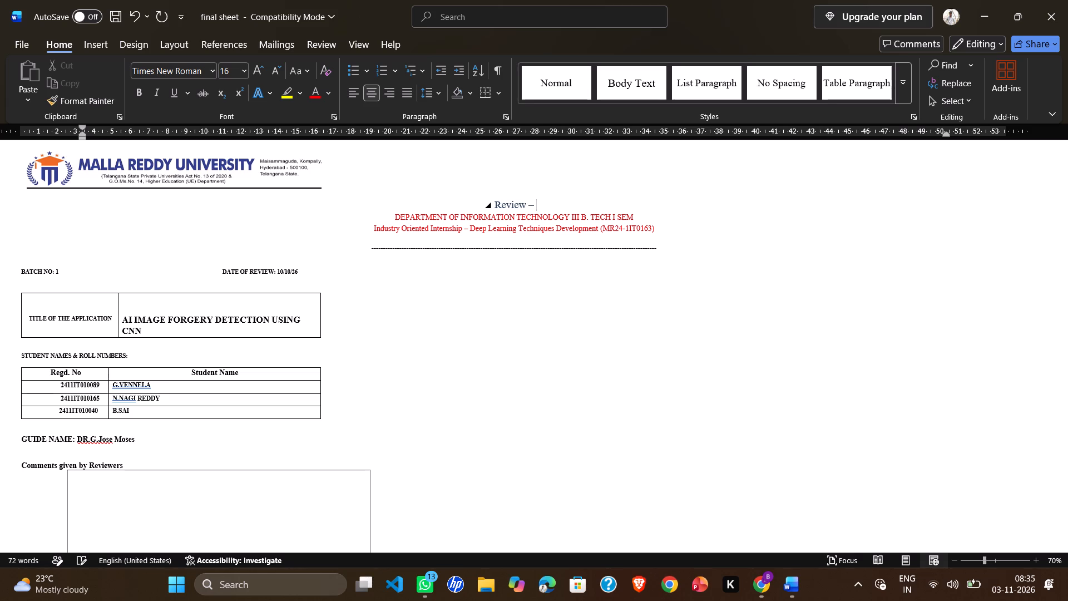
{"action": "key", "text": "e"}
{"action": "type", "text": "xternal"}
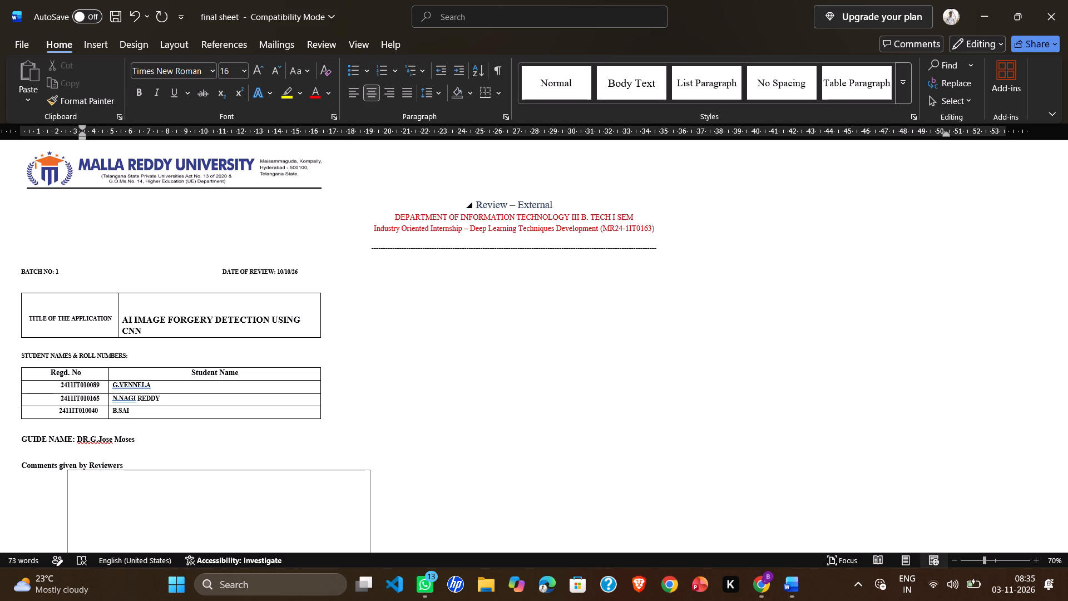
Set the date of review, on the batch number line, to 03/11/26.
{"action": "left_click", "coordinate": [301, 275]}
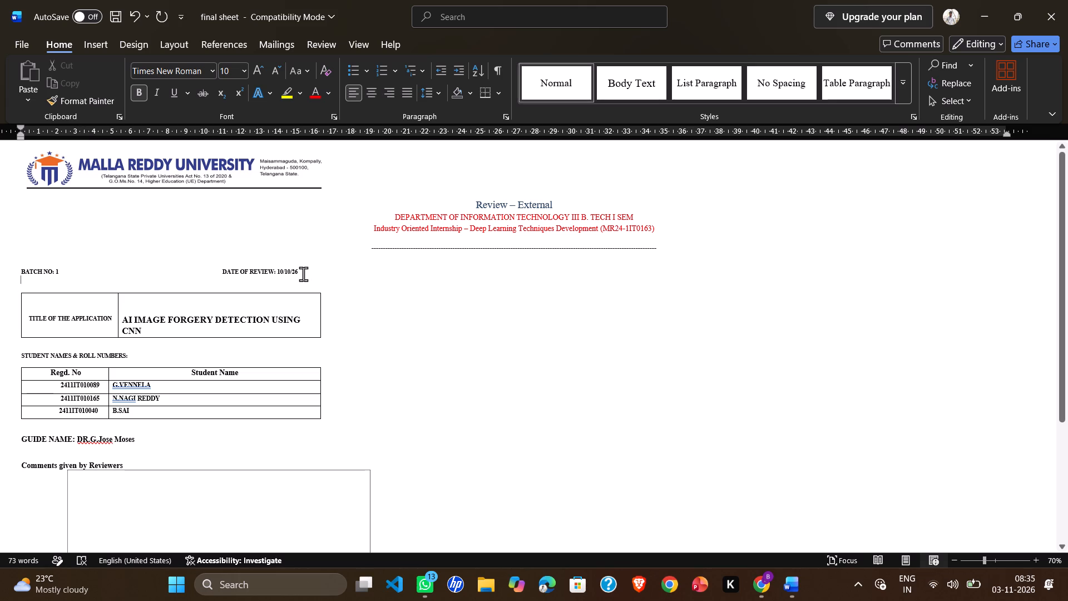
{"action": "left_click", "coordinate": [303, 274]}
{"action": "key", "text": "BackSpace"}
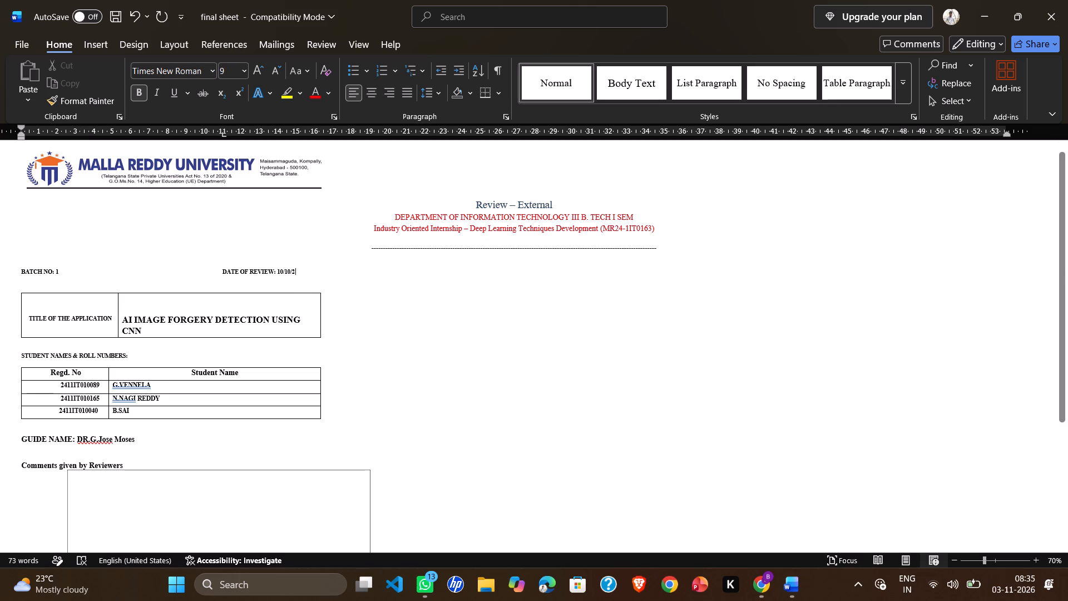
{"action": "key", "text": "BackSpace"}
{"action": "key", "text": "BackSpace"}
{"action": "key", "text": "BackSpace"}
{"action": "key", "text": "BackSpace"}
{"action": "key", "text": "BackSpace"}
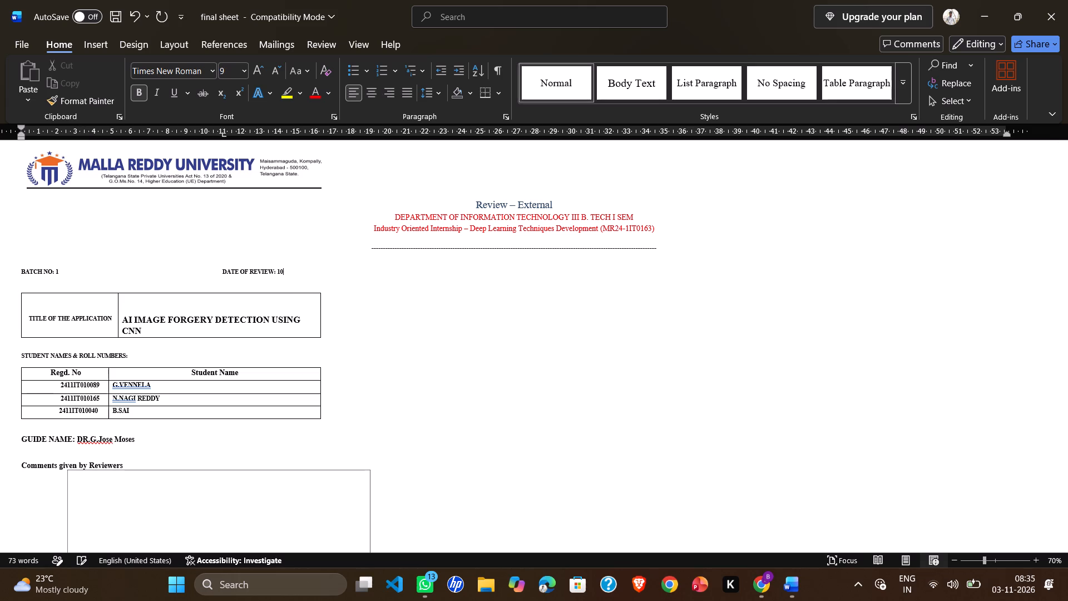
{"action": "key", "text": "BackSpace"}
{"action": "key", "text": "BackSpace"}
{"action": "key", "text": "0"}
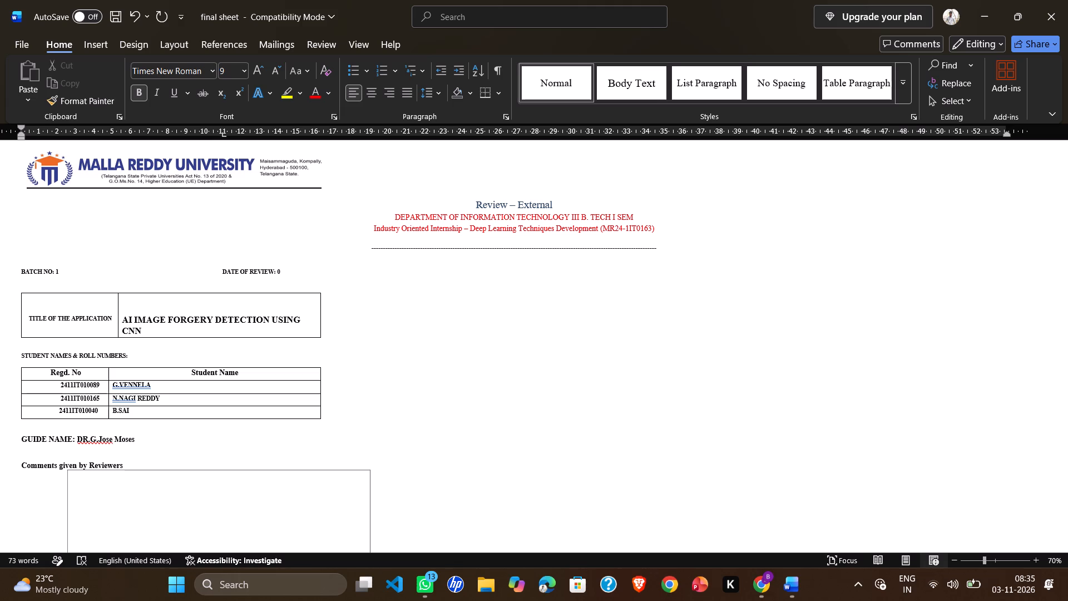
{"action": "key", "text": "3"}
{"action": "key", "text": "slash"}
{"action": "type", "text": "11"}
{"action": "type", "text": "/2"}
{"action": "key", "text": "6"}
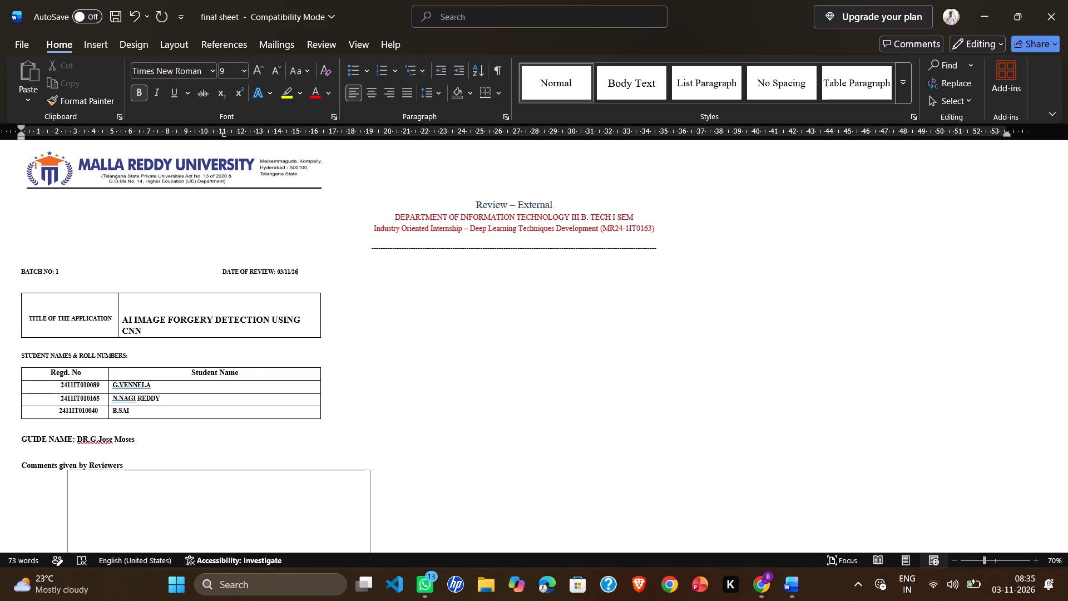
Save the edited review sheet as a PDF named "final sheet" in the Documents folder.
{"action": "scroll", "coordinate": [253, 363], "scroll_direction": "down", "scroll_amount": 2}
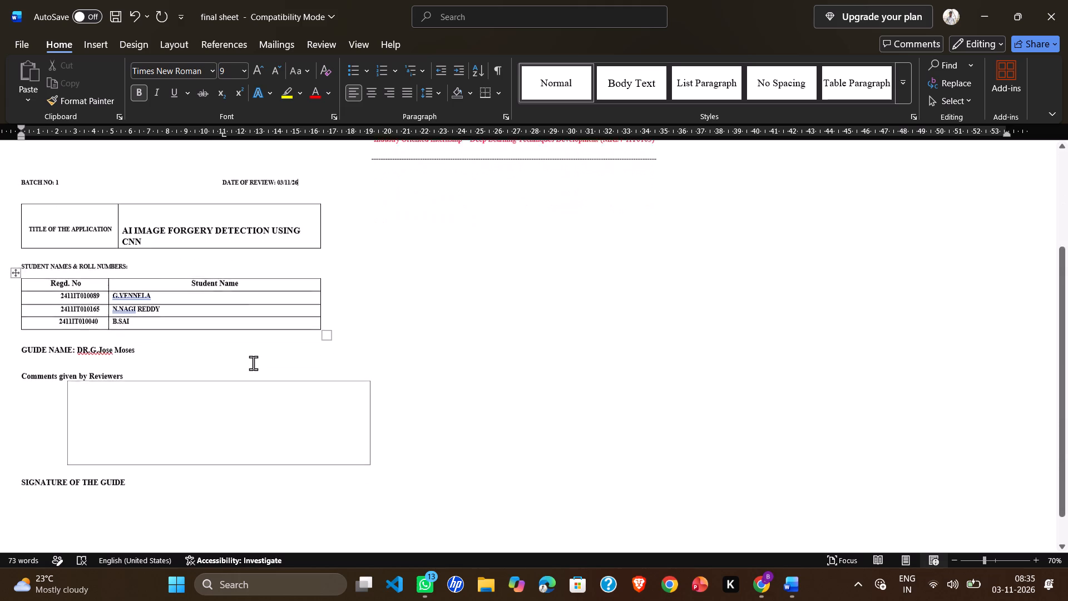
{"action": "scroll", "coordinate": [253, 363], "scroll_direction": "down", "scroll_amount": 2}
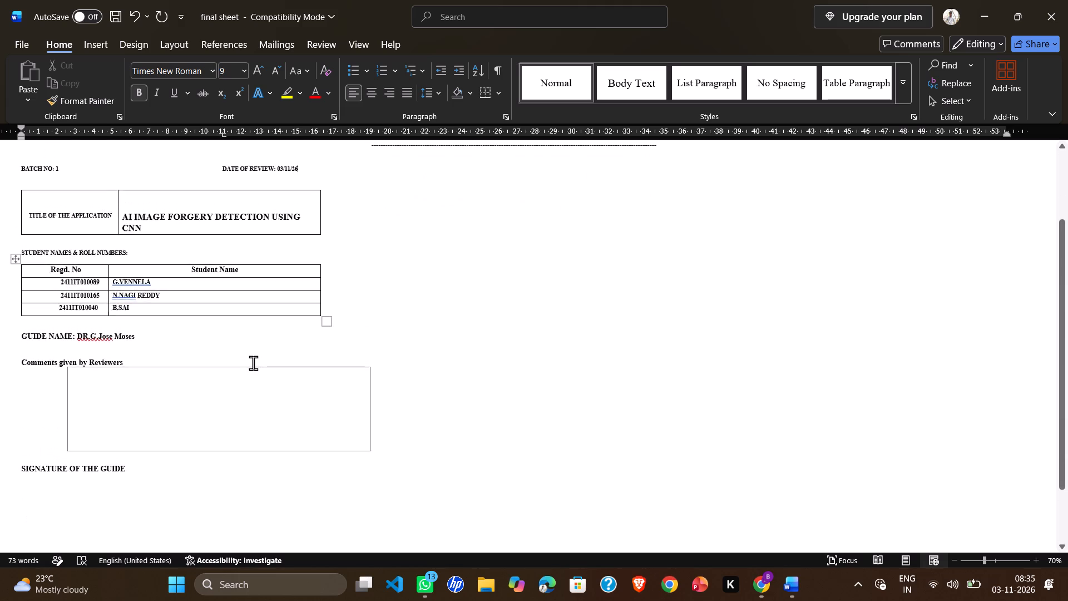
{"action": "scroll", "coordinate": [253, 363], "scroll_direction": "up", "scroll_amount": 1}
{"action": "left_click", "coordinate": [19, 41]}
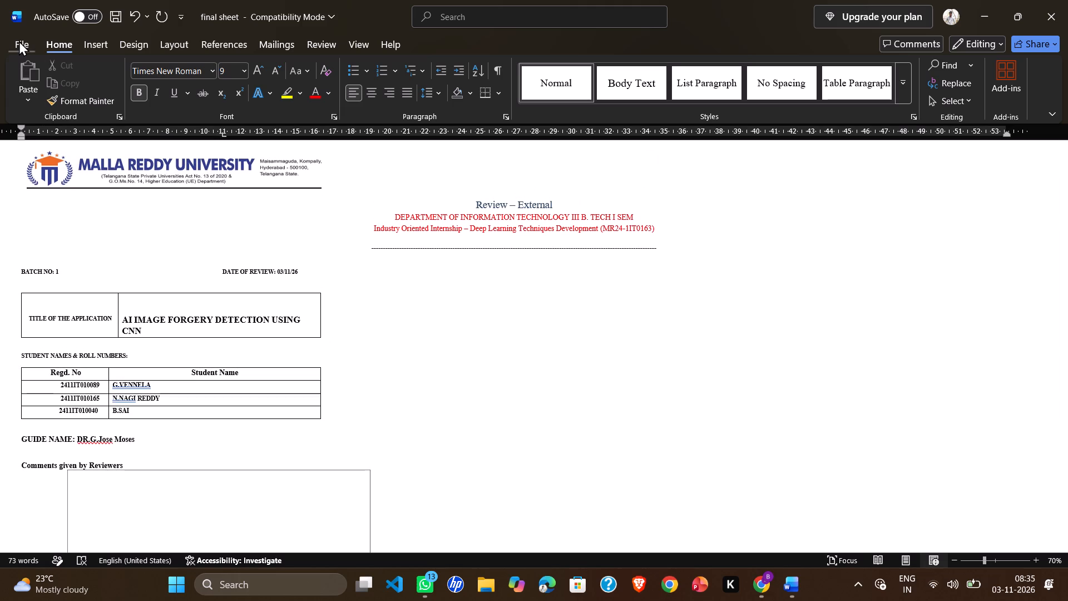
{"action": "left_click", "coordinate": [50, 252]}
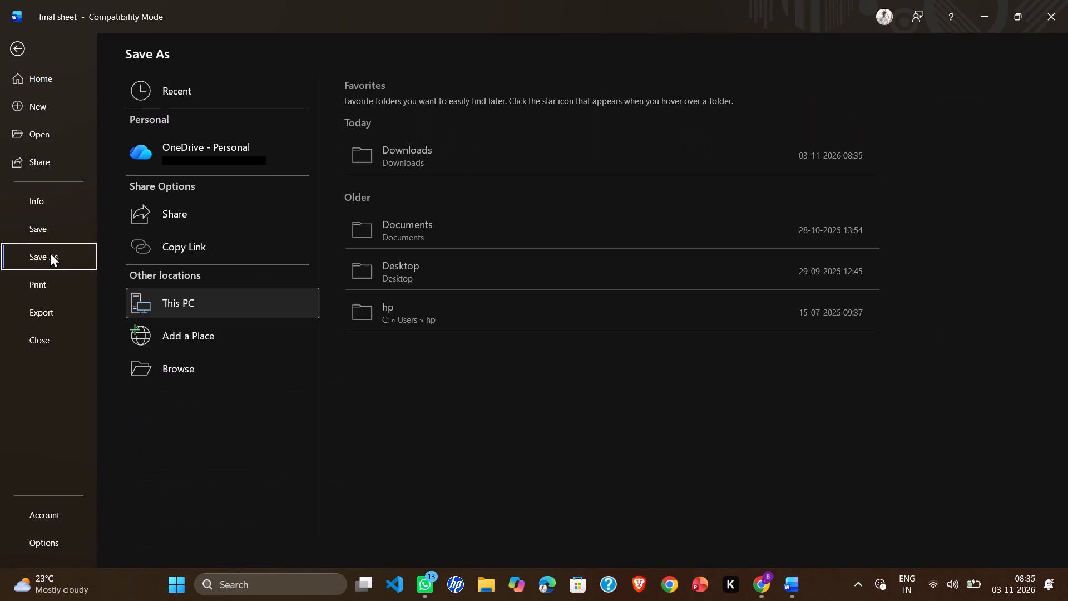
{"action": "left_click", "coordinate": [209, 308]}
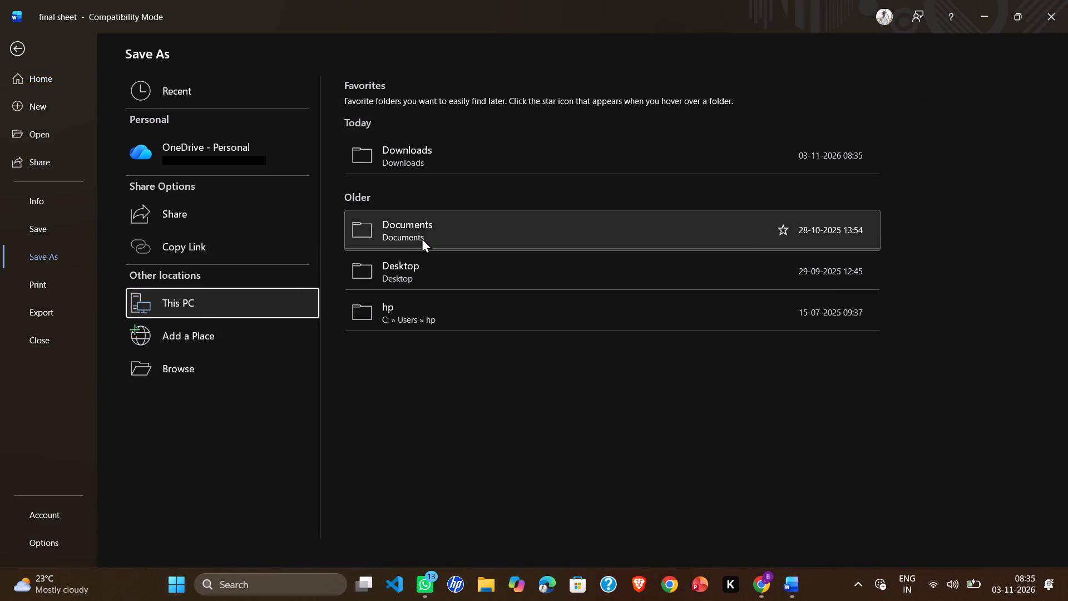
{"action": "left_click", "coordinate": [422, 238]}
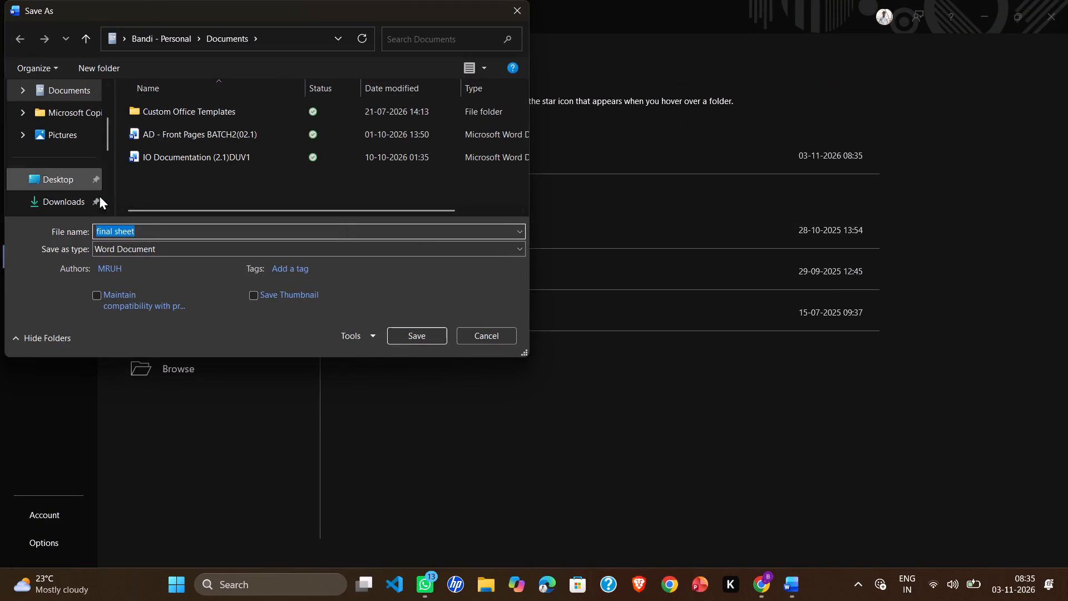
{"action": "left_click", "coordinate": [153, 228]}
{"action": "left_click", "coordinate": [153, 228]}
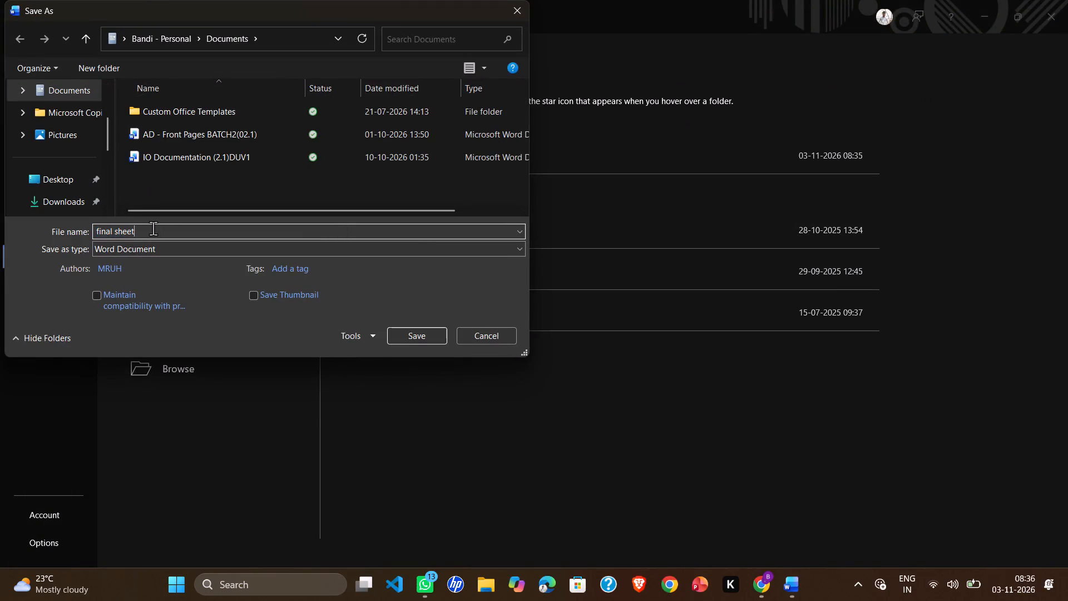
{"action": "left_click", "coordinate": [146, 246]}
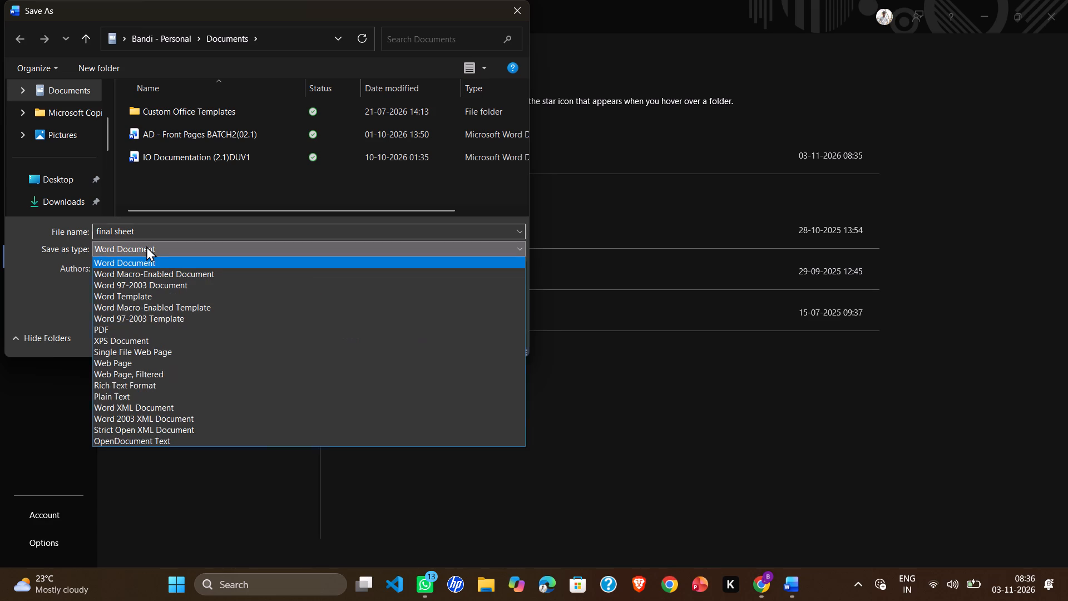
{"action": "left_click", "coordinate": [147, 231]}
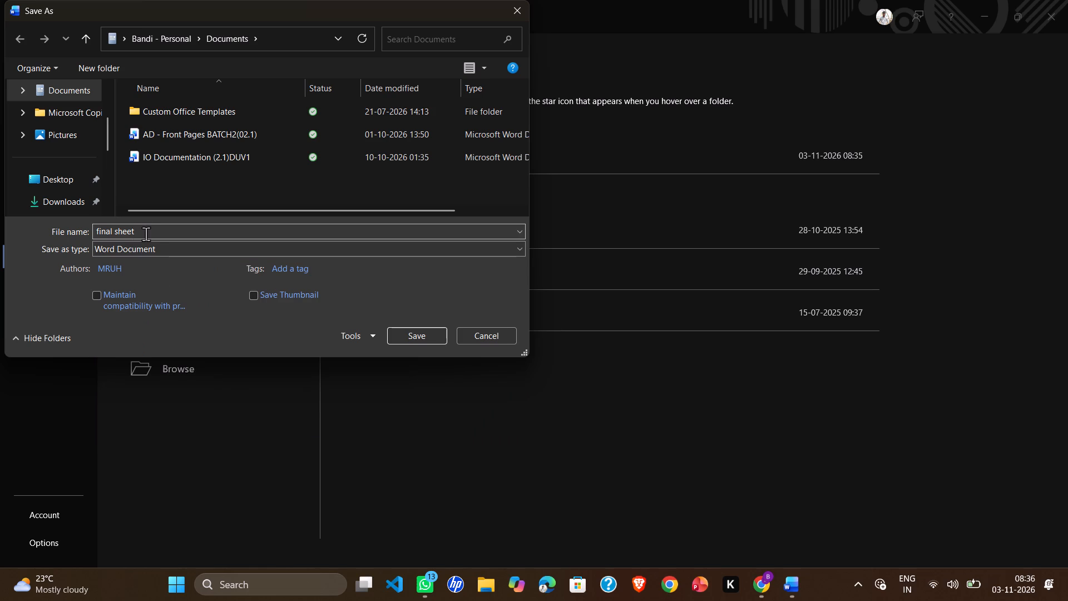
{"action": "left_click", "coordinate": [146, 234]}
{"action": "left_click", "coordinate": [162, 247]}
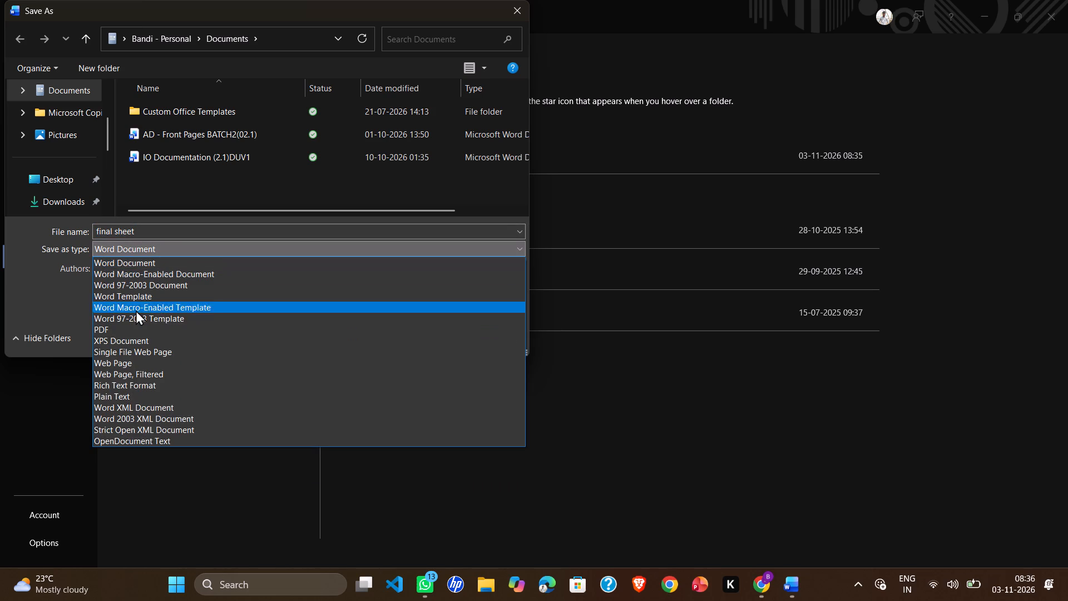
{"action": "left_click", "coordinate": [122, 326]}
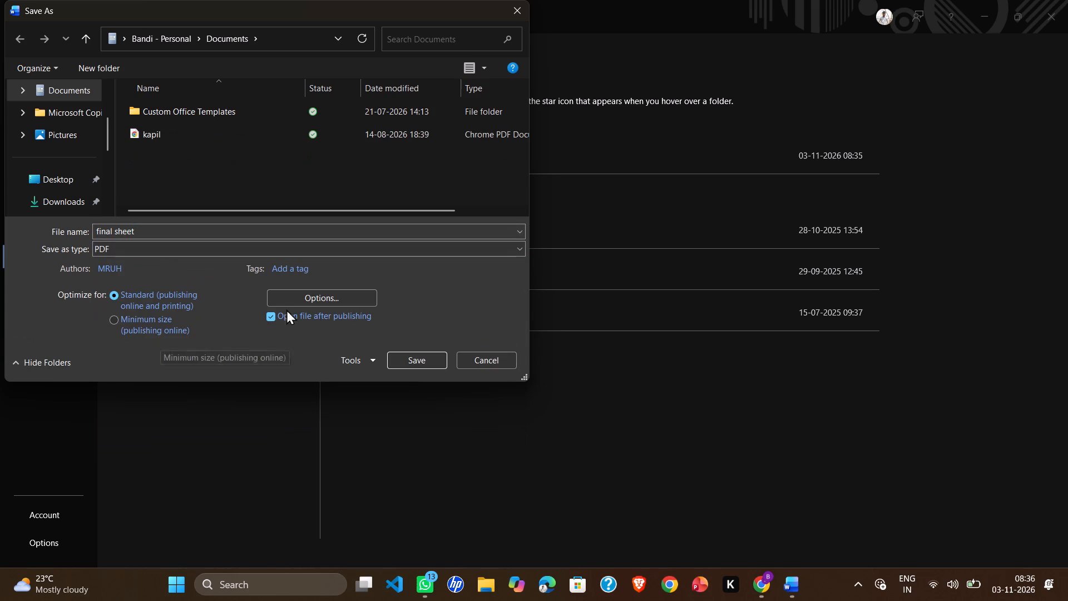
{"action": "left_click", "coordinate": [423, 356]}
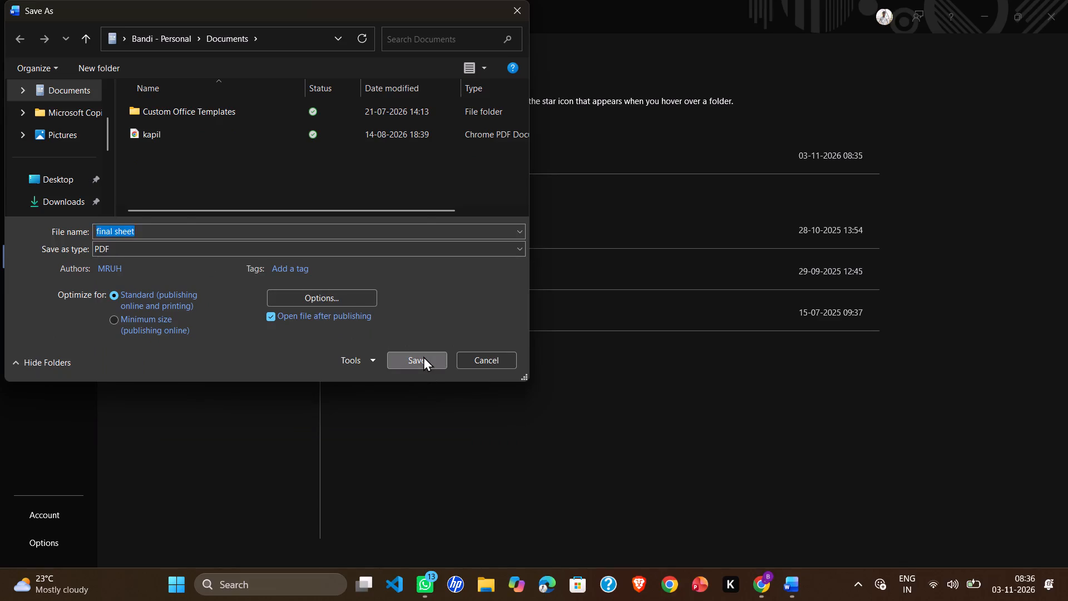
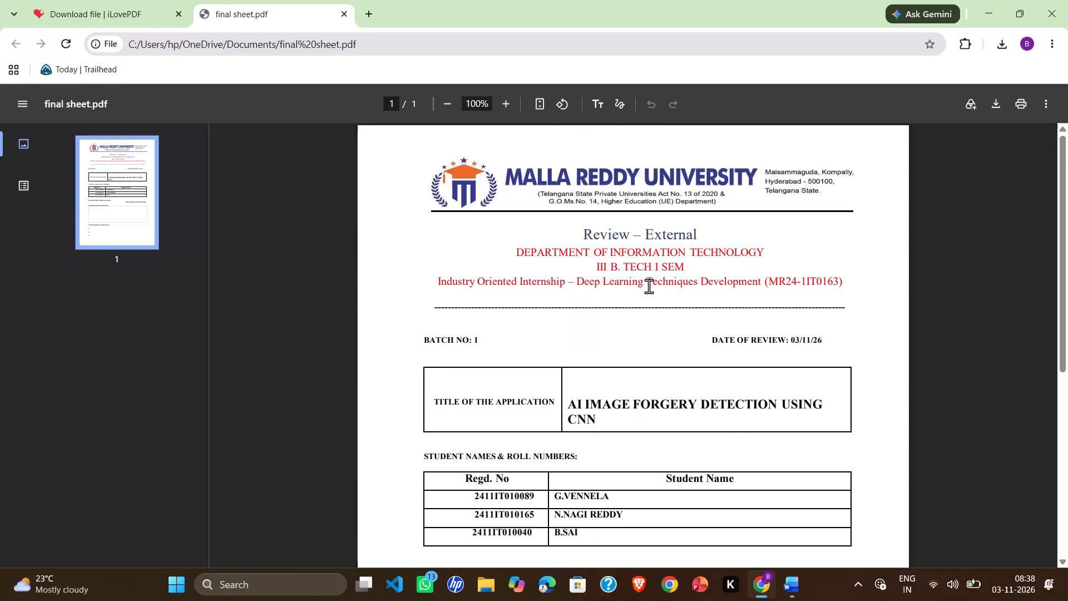
Review the exported PDF and compare it with the "final sheet" and "FINAL REVIEW SHEET" PDFs in the Downloads folder.
{"action": "scroll", "coordinate": [649, 286], "scroll_direction": "down", "scroll_amount": 1}
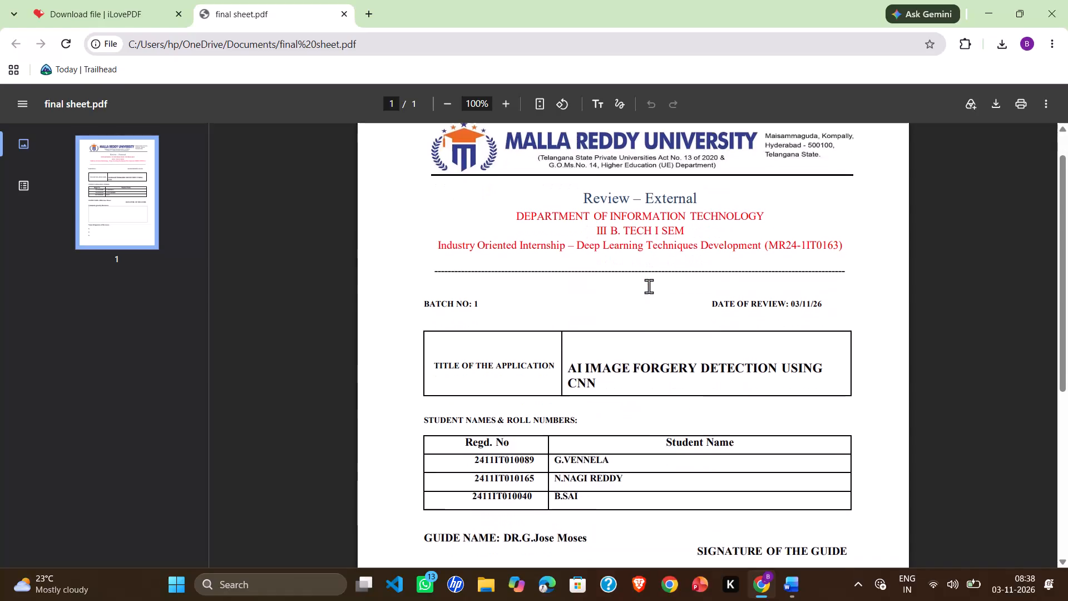
{"action": "scroll", "coordinate": [649, 286], "scroll_direction": "down", "scroll_amount": 1}
{"action": "scroll", "coordinate": [649, 286], "scroll_direction": "up", "scroll_amount": 1}
{"action": "left_click", "coordinate": [489, 586]}
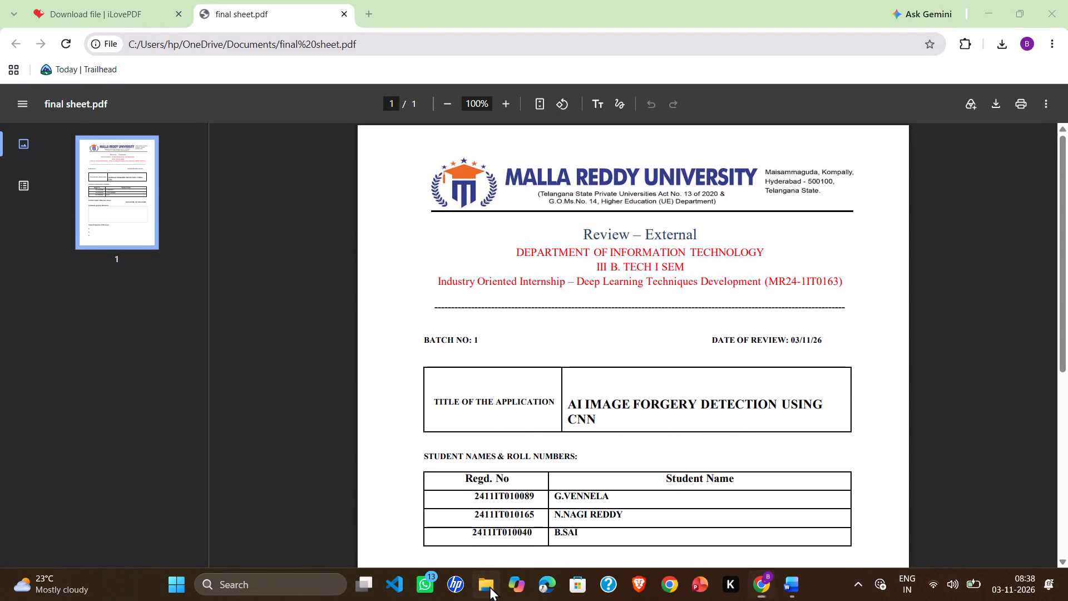
{"action": "left_click", "coordinate": [58, 334]}
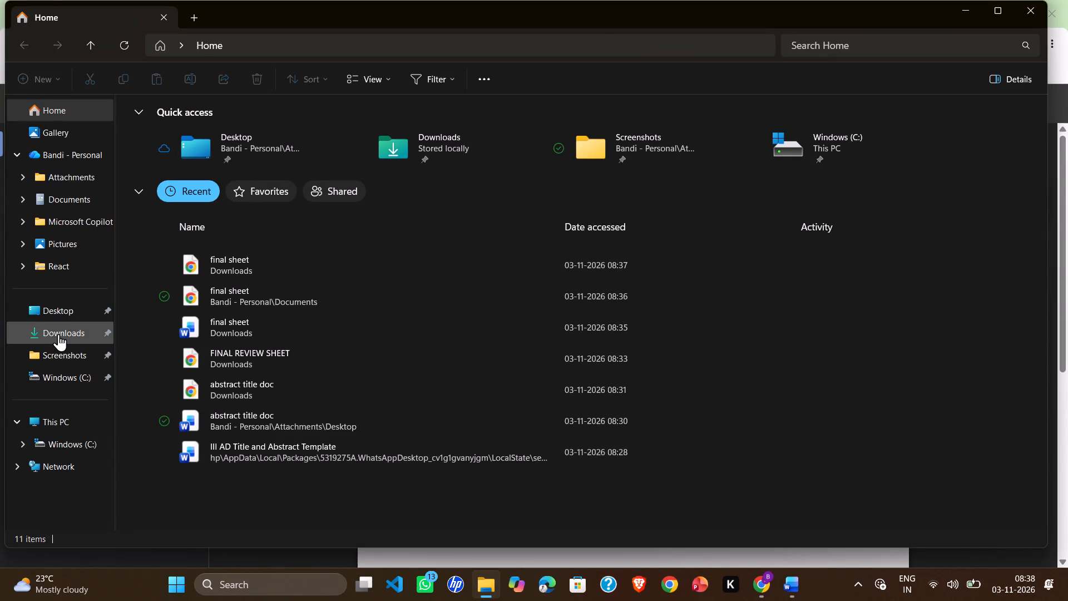
{"action": "double_click", "coordinate": [219, 154]}
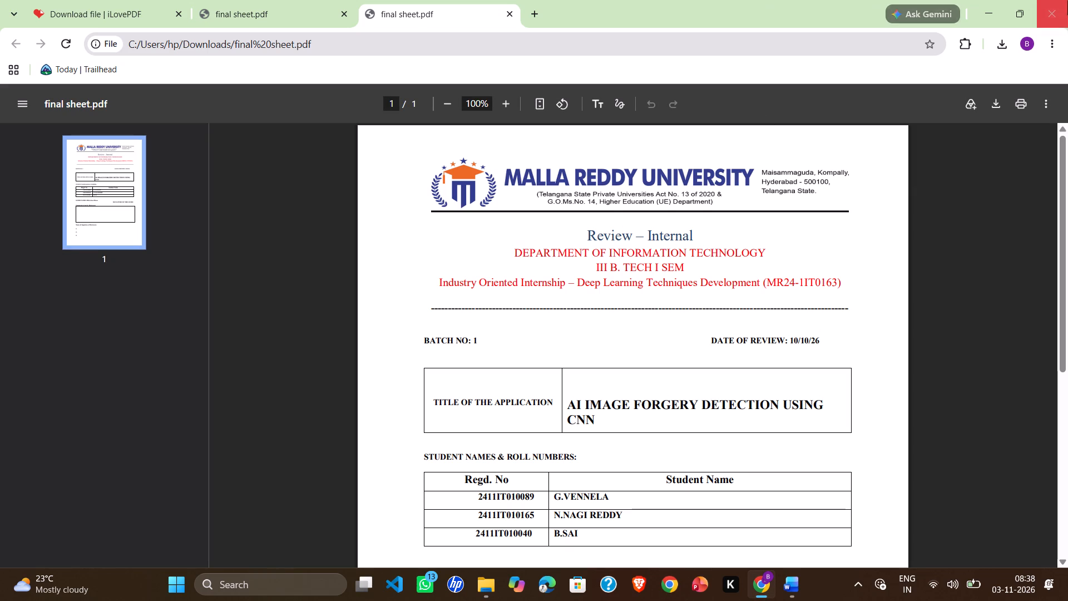
{"action": "left_click", "coordinate": [1066, 6]}
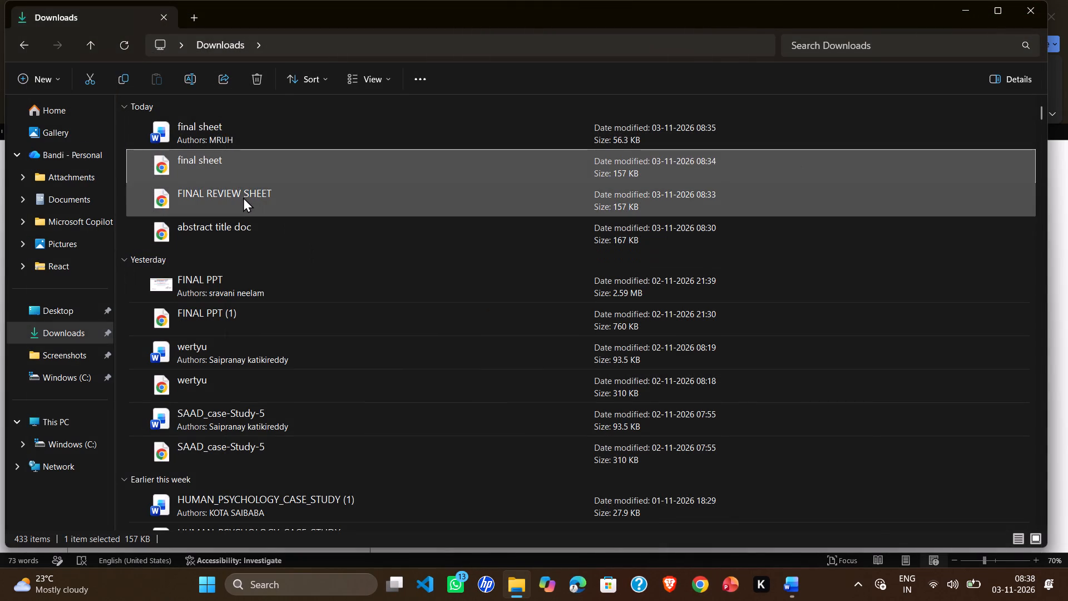
{"action": "double_click", "coordinate": [243, 200]}
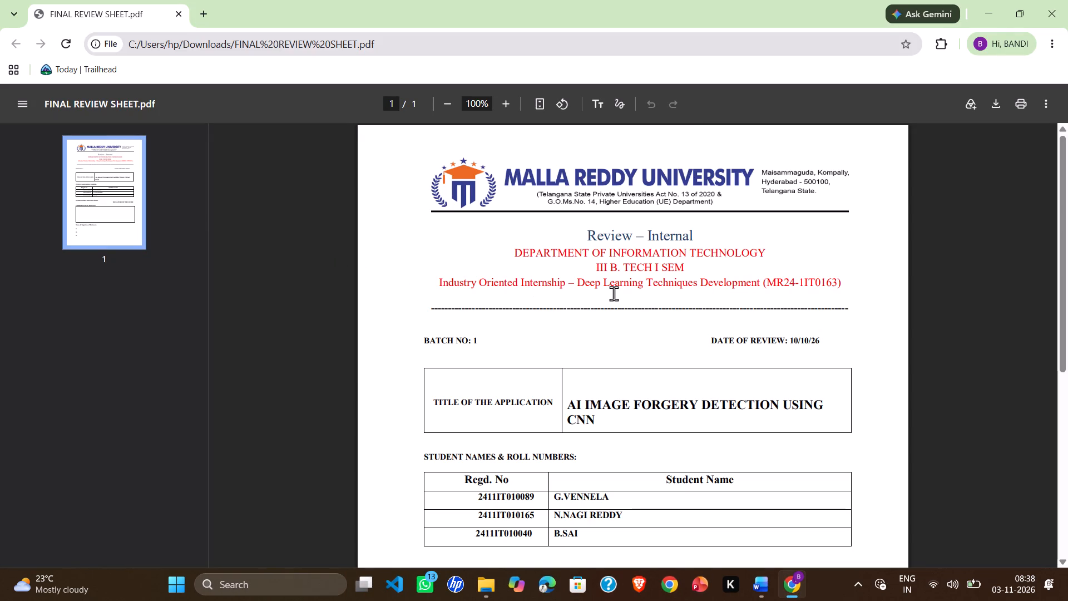
{"action": "scroll", "coordinate": [614, 293], "scroll_direction": "down", "scroll_amount": 1}
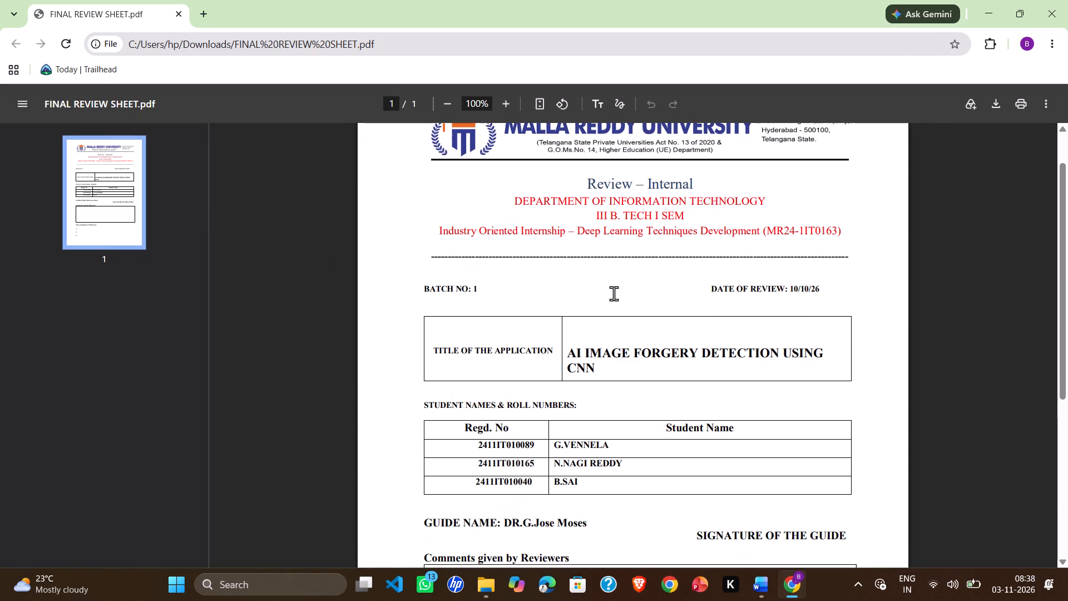
{"action": "scroll", "coordinate": [614, 293], "scroll_direction": "up", "scroll_amount": 1}
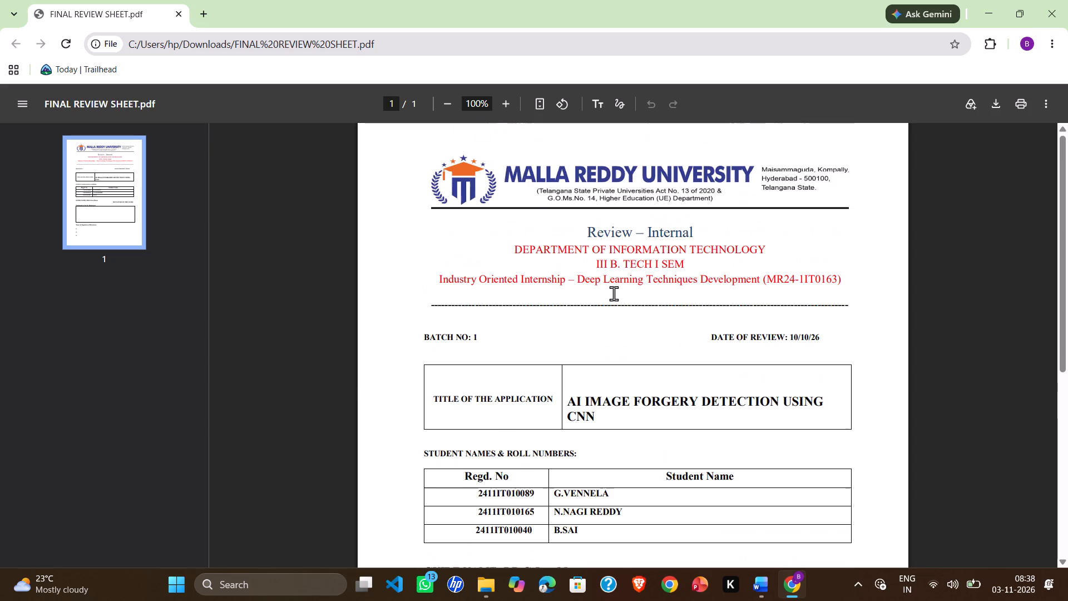
{"action": "left_click", "coordinate": [1066, 6]}
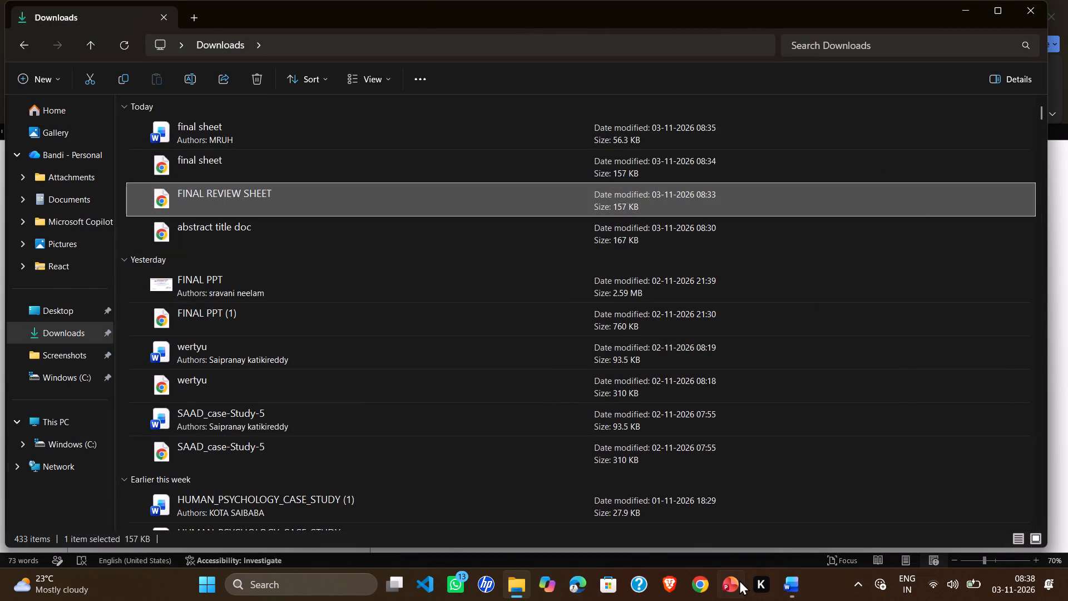
{"action": "left_click", "coordinate": [1022, 4]}
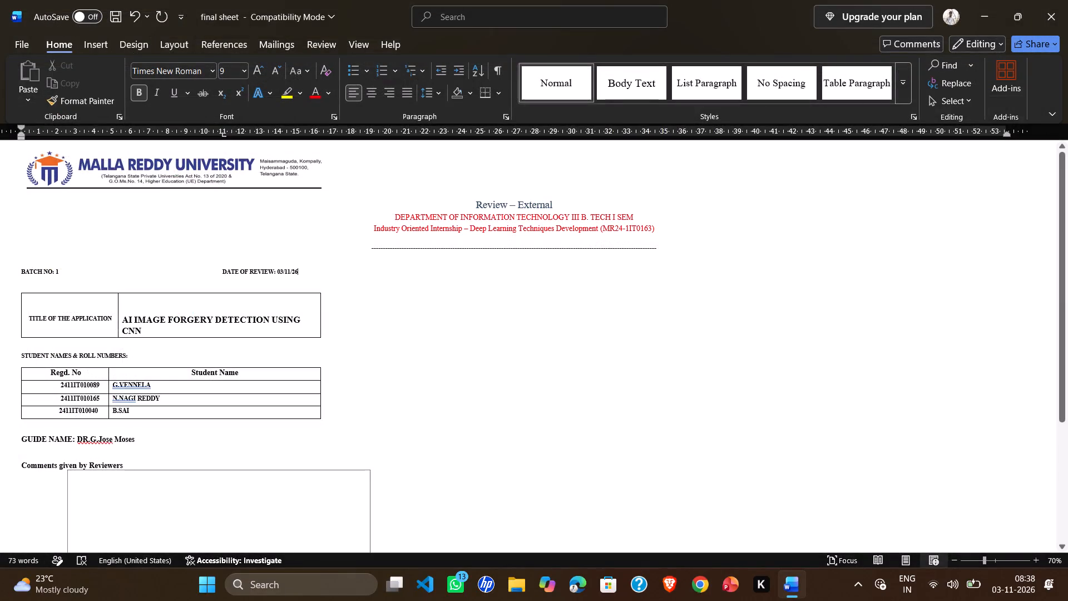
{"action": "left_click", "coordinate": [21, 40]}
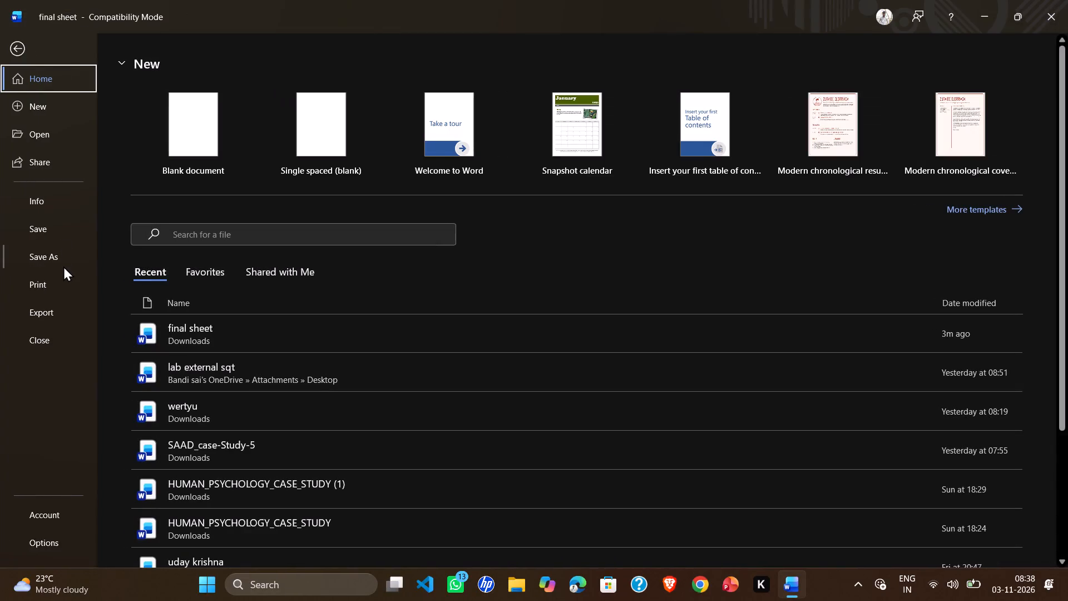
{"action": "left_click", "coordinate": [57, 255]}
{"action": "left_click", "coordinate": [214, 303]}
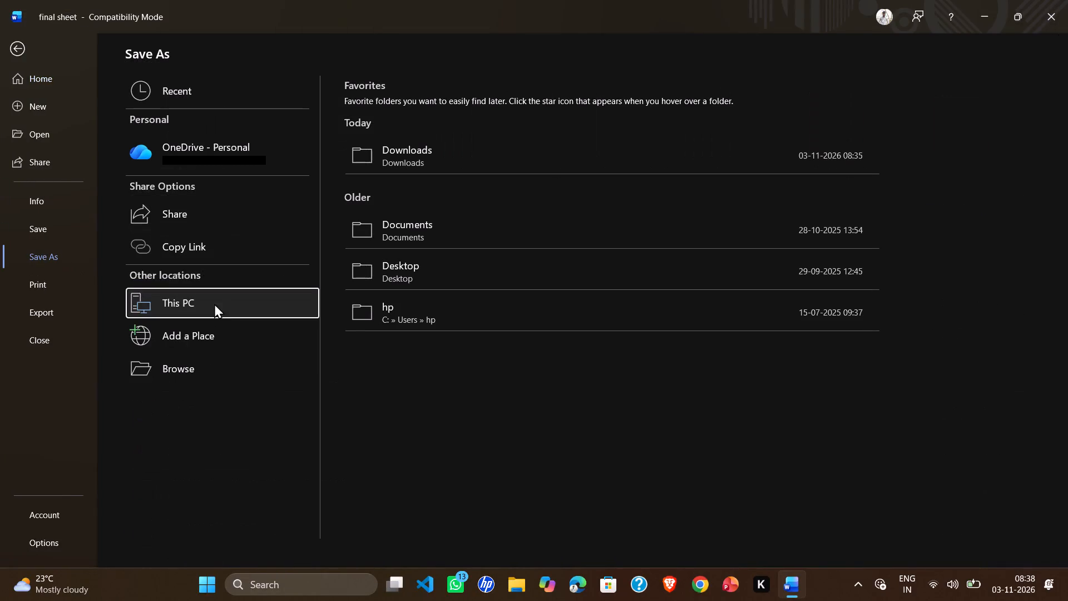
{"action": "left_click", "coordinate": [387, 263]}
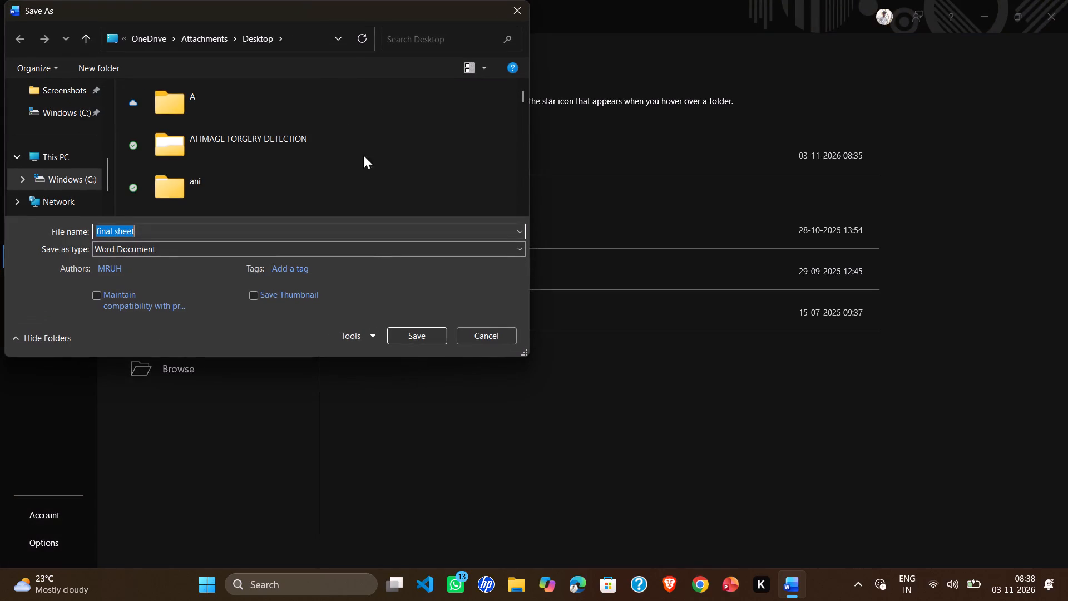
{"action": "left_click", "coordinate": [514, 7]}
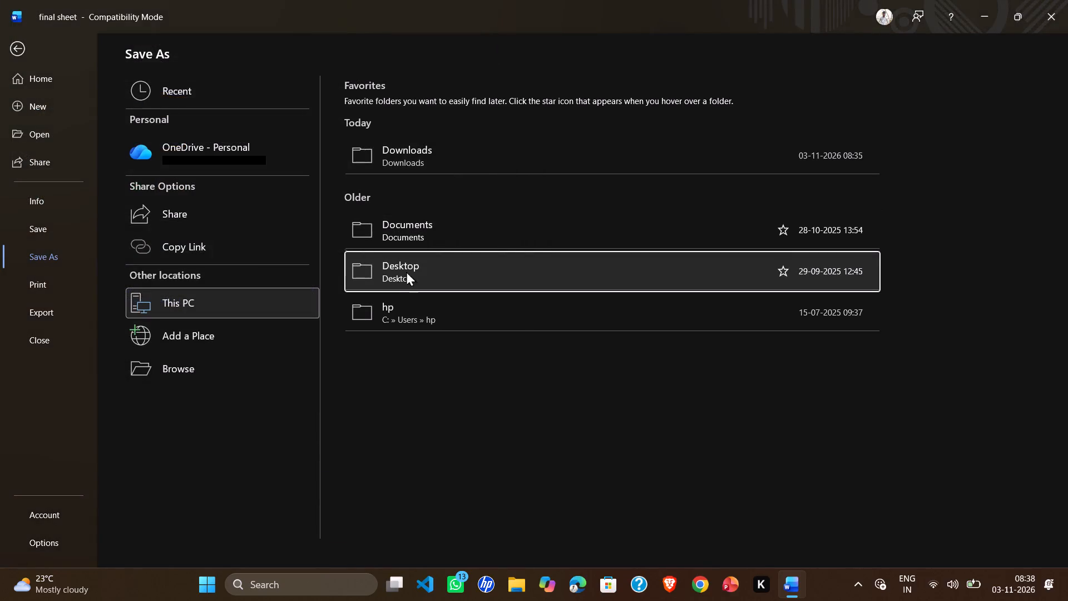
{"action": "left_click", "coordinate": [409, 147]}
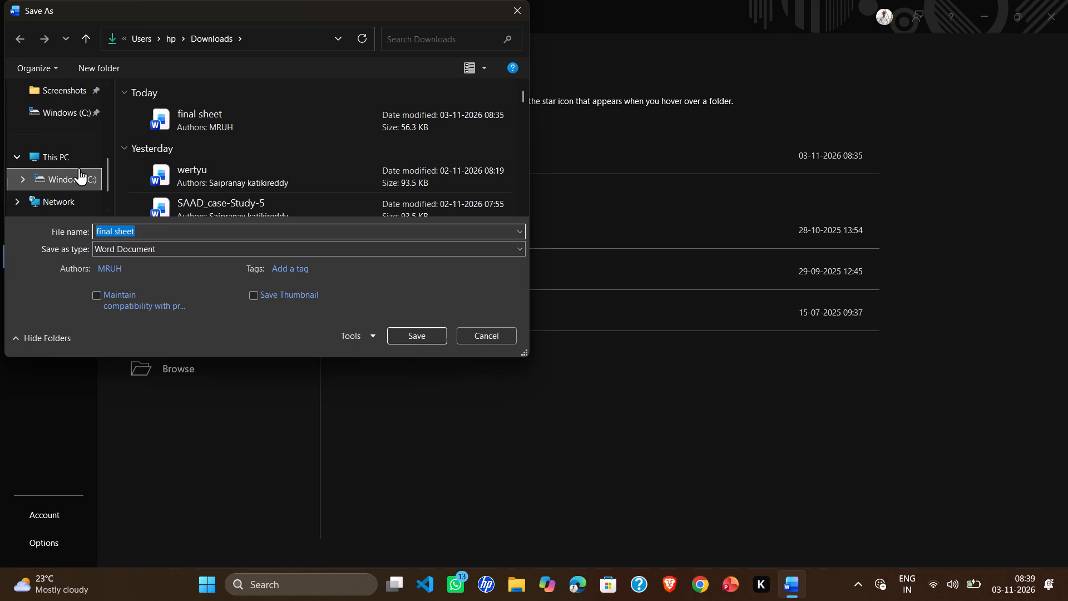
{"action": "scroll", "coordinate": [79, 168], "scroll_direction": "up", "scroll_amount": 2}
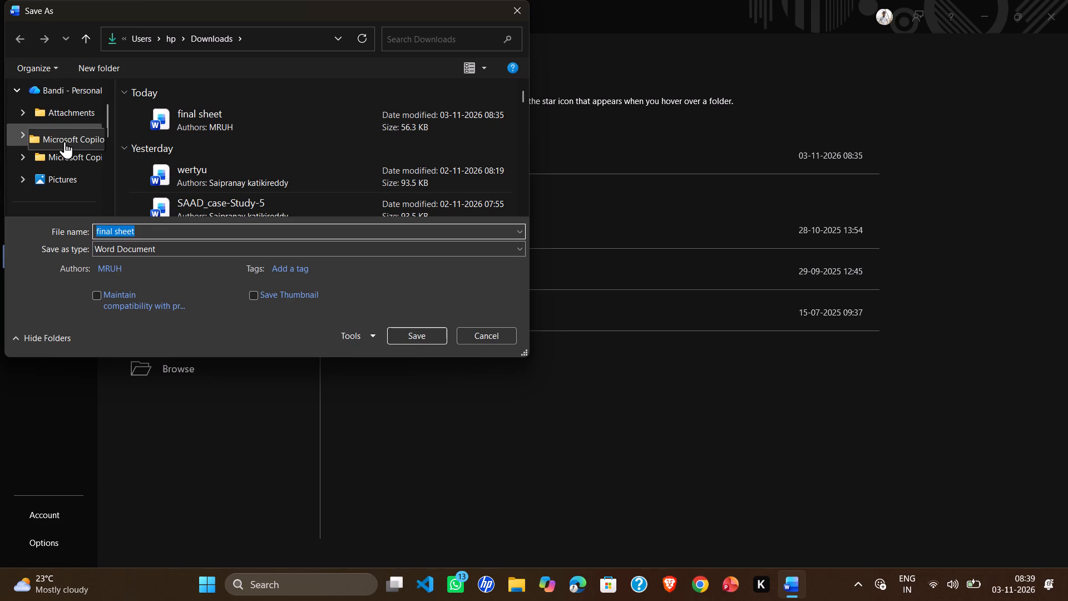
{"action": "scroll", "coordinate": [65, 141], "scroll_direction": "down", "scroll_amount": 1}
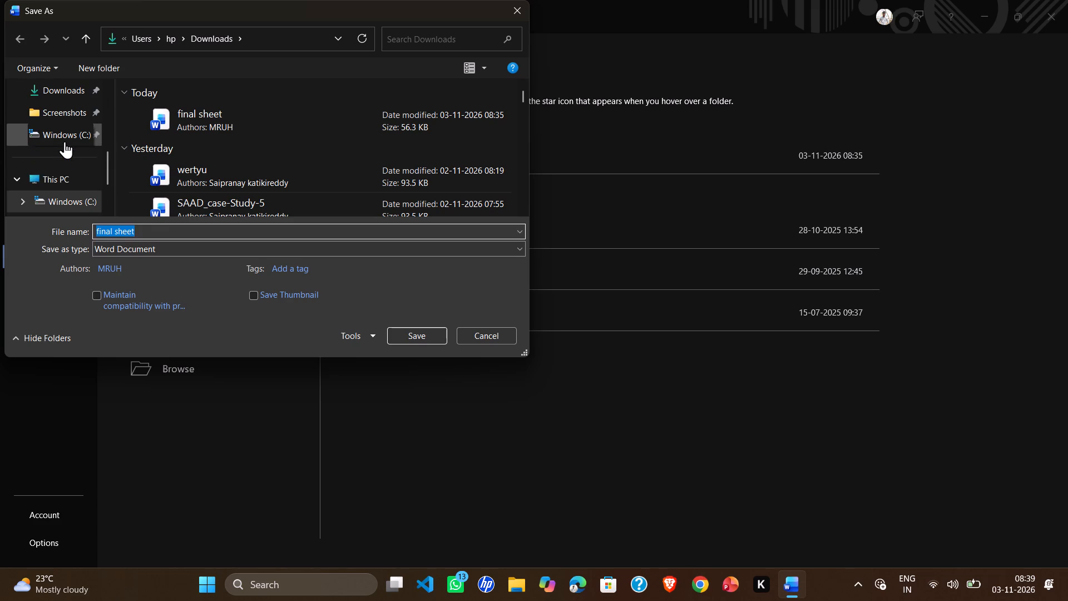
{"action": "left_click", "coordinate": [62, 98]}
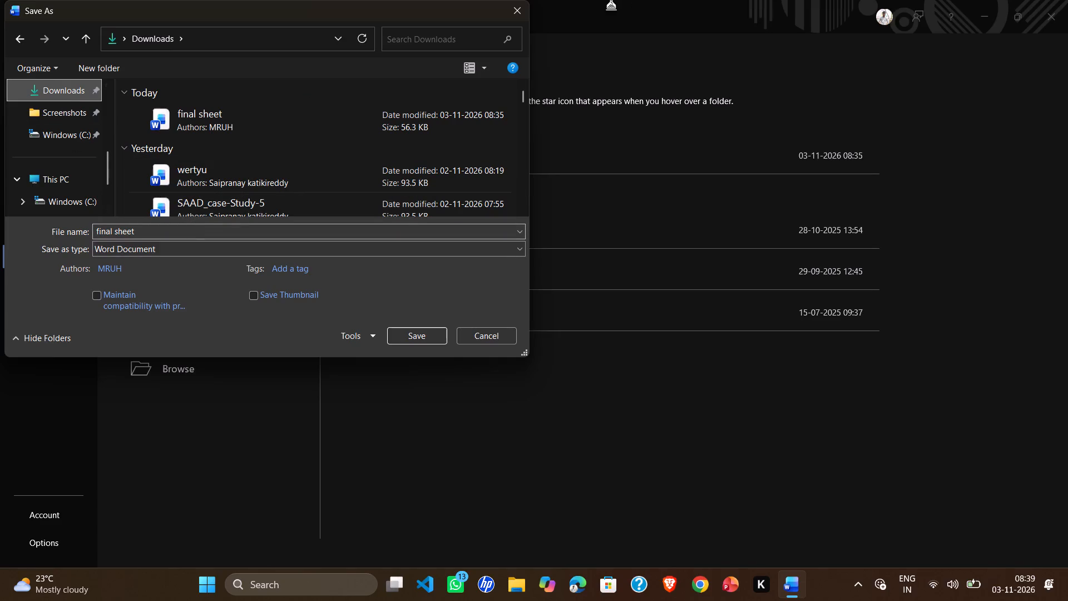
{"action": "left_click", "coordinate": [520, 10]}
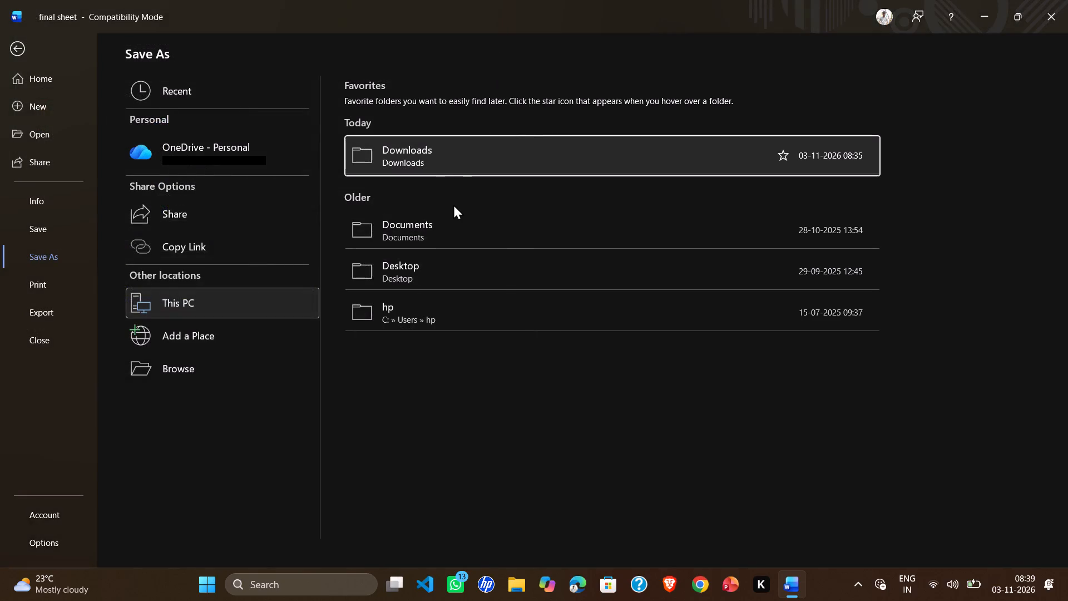
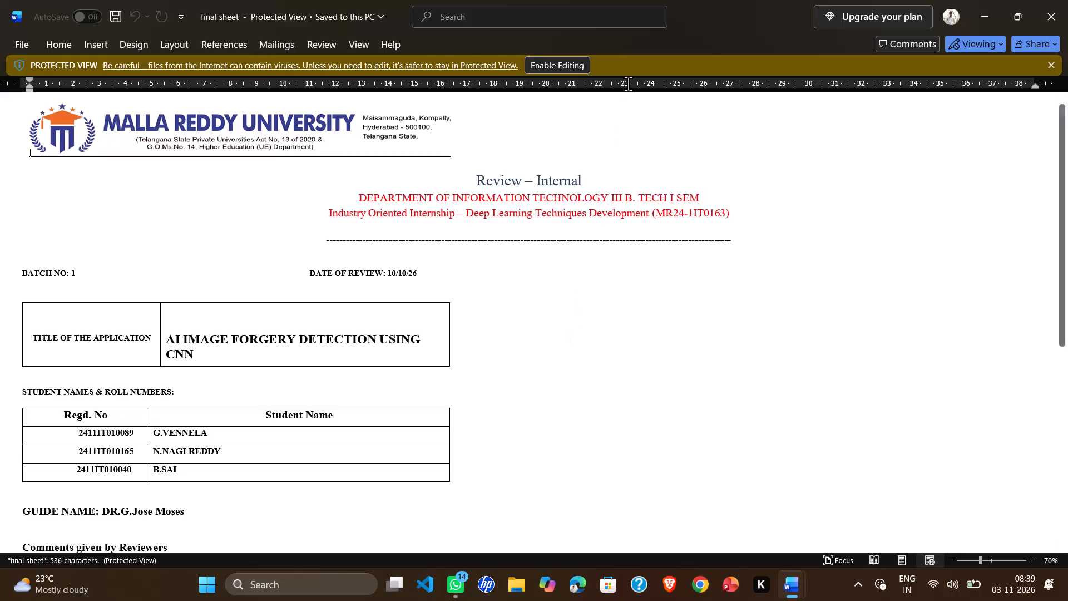
Enable editing of the final sheet document and change the heading's last word so it reads "Review – External".
{"action": "left_click", "coordinate": [557, 62]}
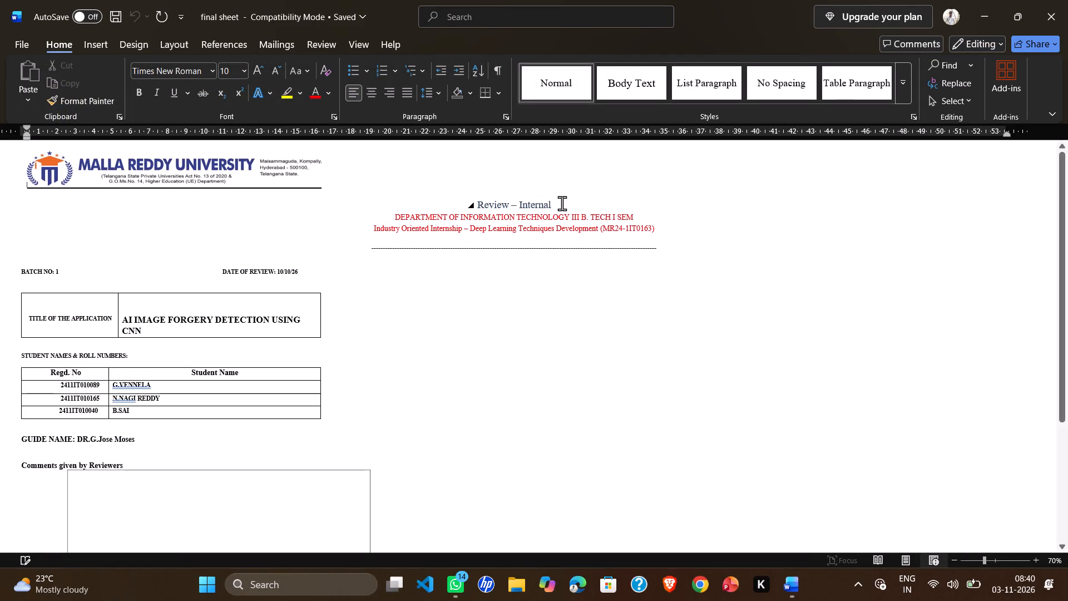
{"action": "left_click", "coordinate": [560, 199]}
{"action": "key", "text": "BackSpace"}
{"action": "key", "text": "BackSpace"}
{"action": "key", "text": "BackSpace"}
{"action": "key", "text": "BackSpace"}
{"action": "key", "text": "BackSpace"}
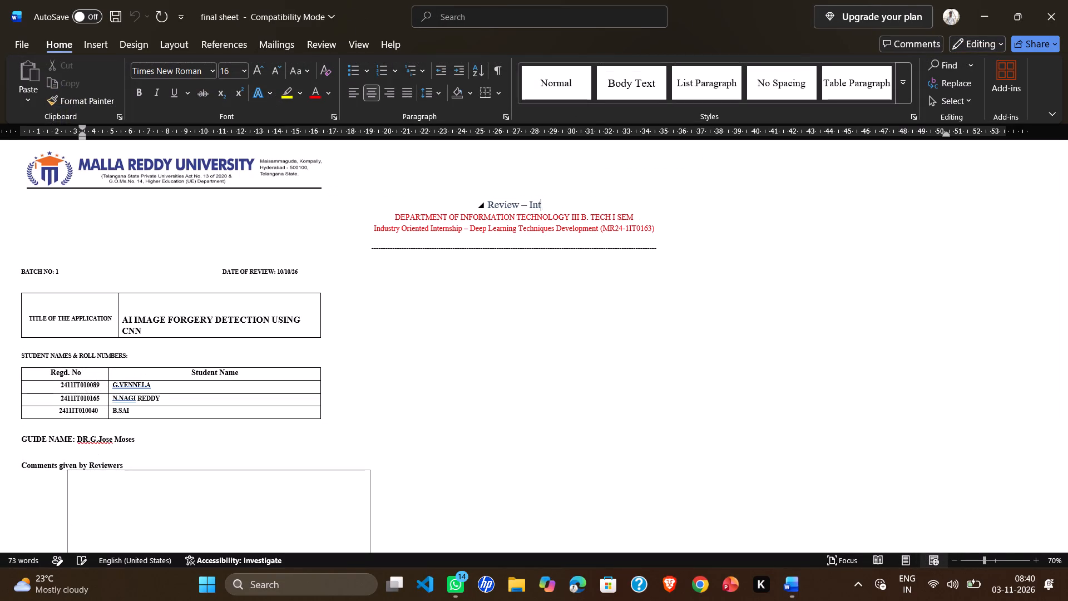
{"action": "key", "text": "BackSpace"}
{"action": "key", "text": "BackSpace"}
{"action": "key", "text": "BackSpace"}
{"action": "key", "text": "e"}
{"action": "type", "text": "xternal"}
Set the date of review to 02/11/26.
{"action": "left_click", "coordinate": [314, 273]}
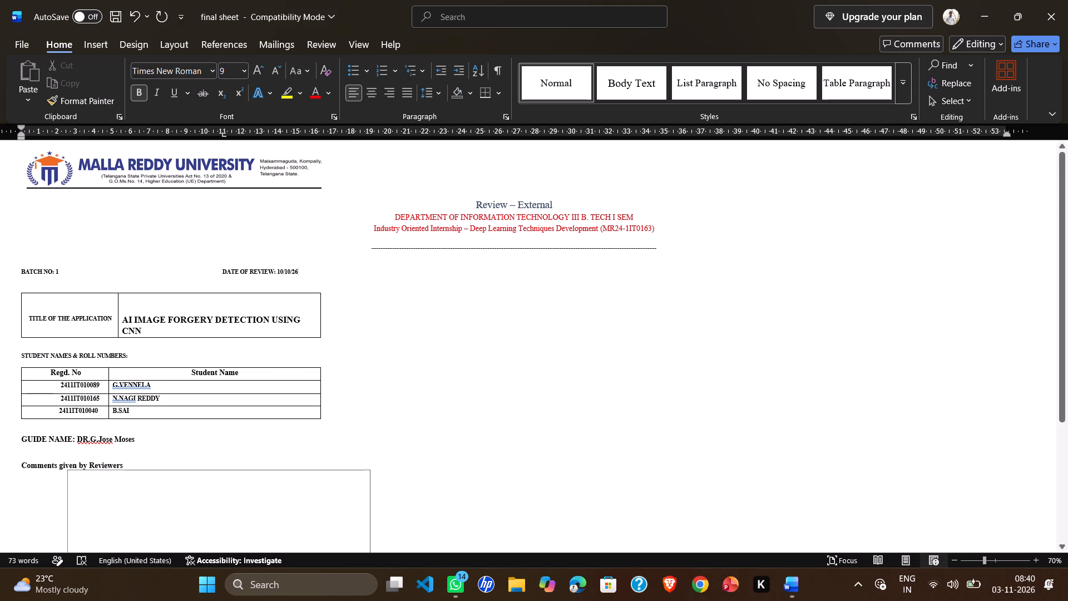
{"action": "key", "text": "BackSpace"}
{"action": "key", "text": "BackSpace"}
{"action": "key", "text": "BackSpace"}
{"action": "key", "text": "BackSpace"}
{"action": "key", "text": "BackSpace"}
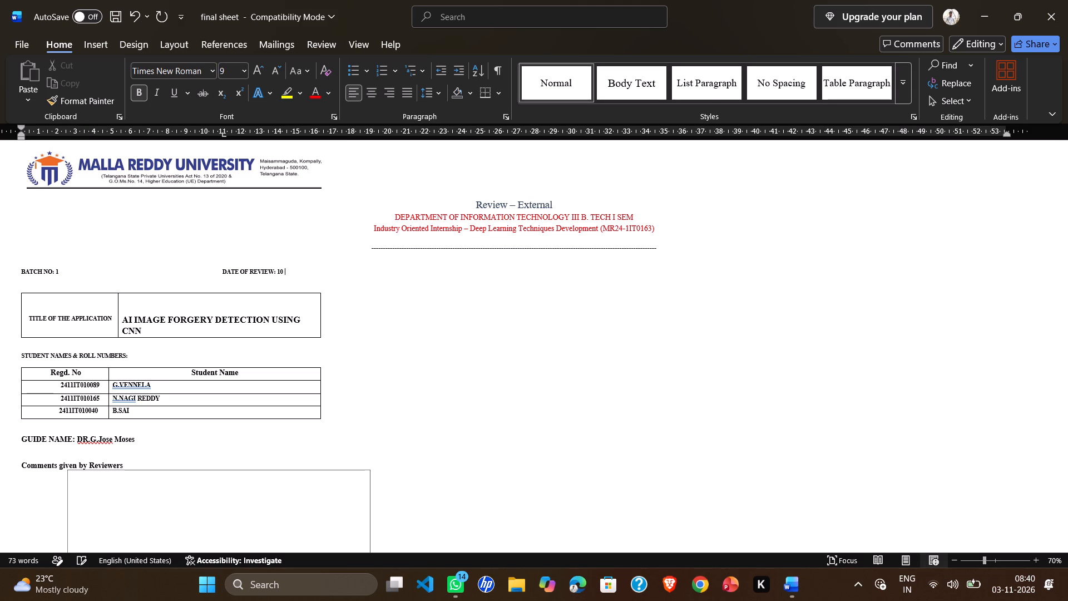
{"action": "key", "text": "BackSpace"}
{"action": "key", "text": "BackSpace"}
{"action": "key", "text": "BackSpace"}
{"action": "type", "text": "02/"}
{"action": "type", "text": "11"}
{"action": "type", "text": "/26"}
Start saving a copy of the edited review sheet in the Downloads folder on this PC.
{"action": "left_click", "coordinate": [10, 47]}
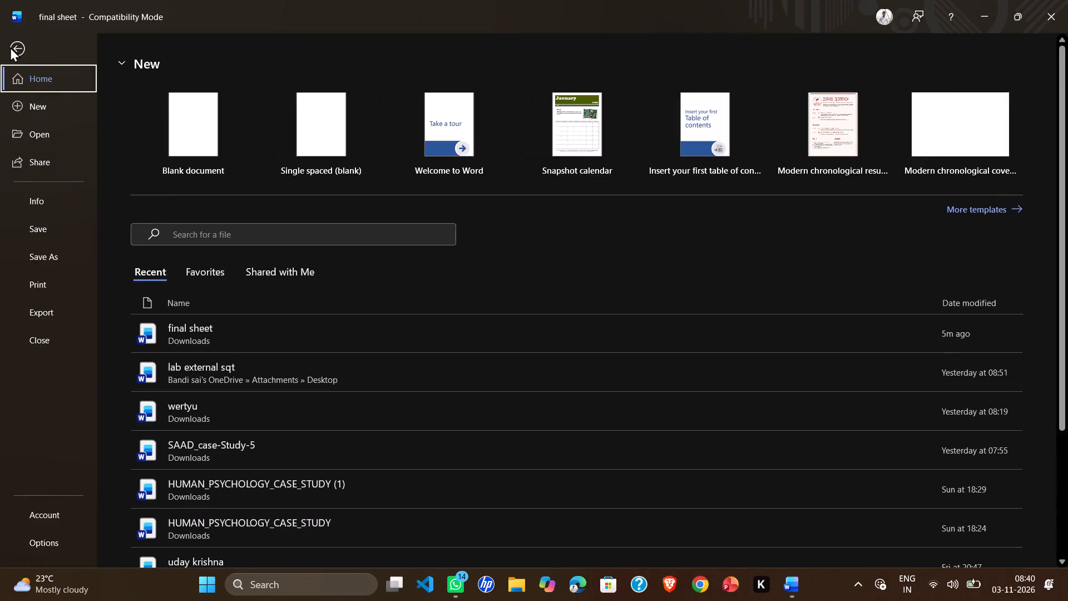
{"action": "left_click", "coordinate": [34, 256]}
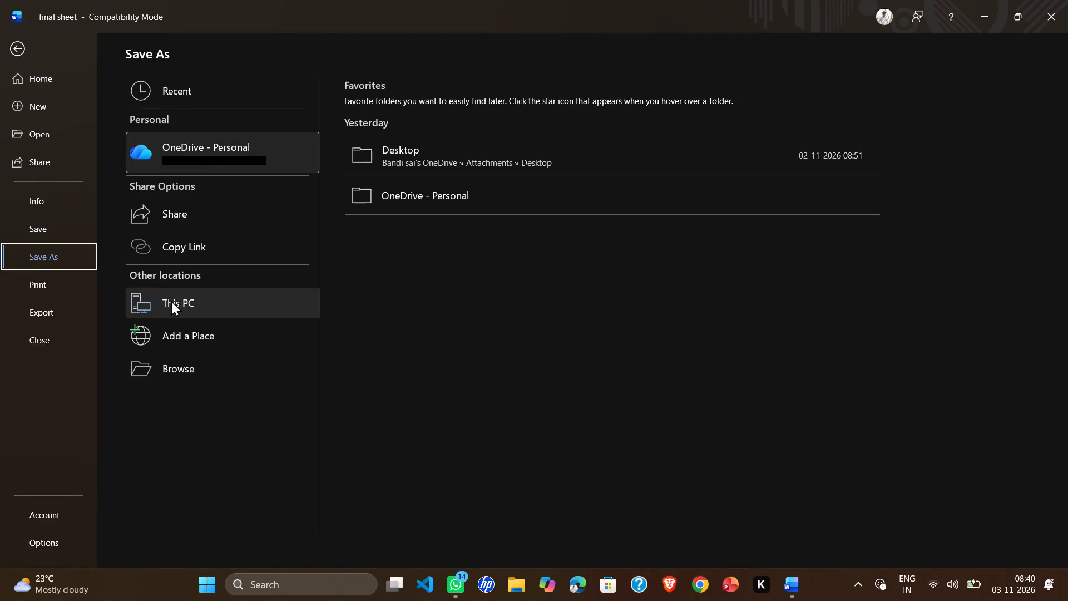
{"action": "left_click", "coordinate": [171, 300]}
{"action": "left_click", "coordinate": [423, 156]}
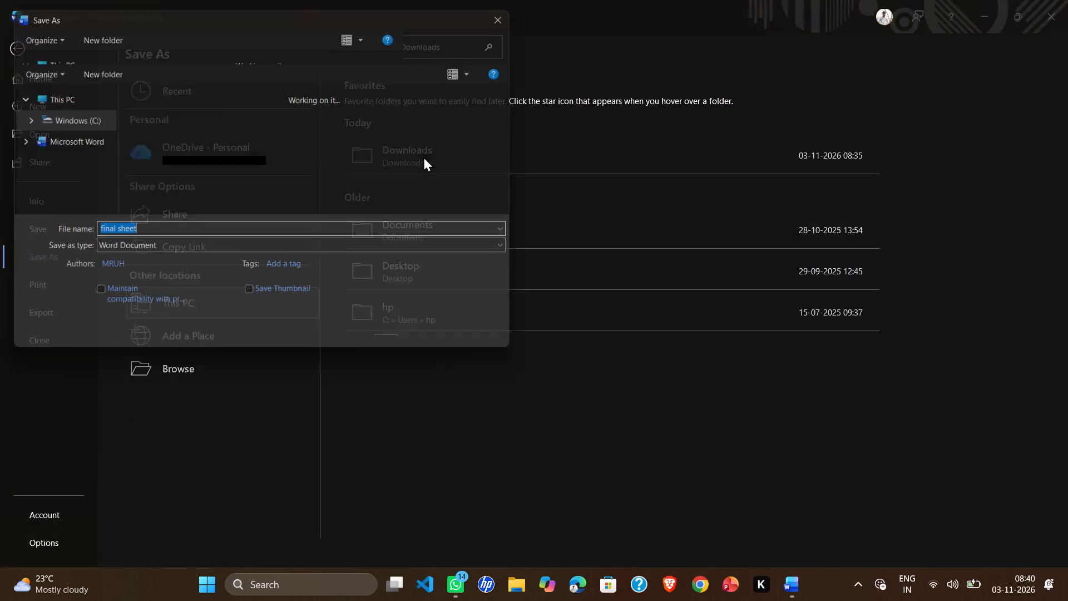
{"action": "scroll", "coordinate": [59, 129], "scroll_direction": "up", "scroll_amount": 1}
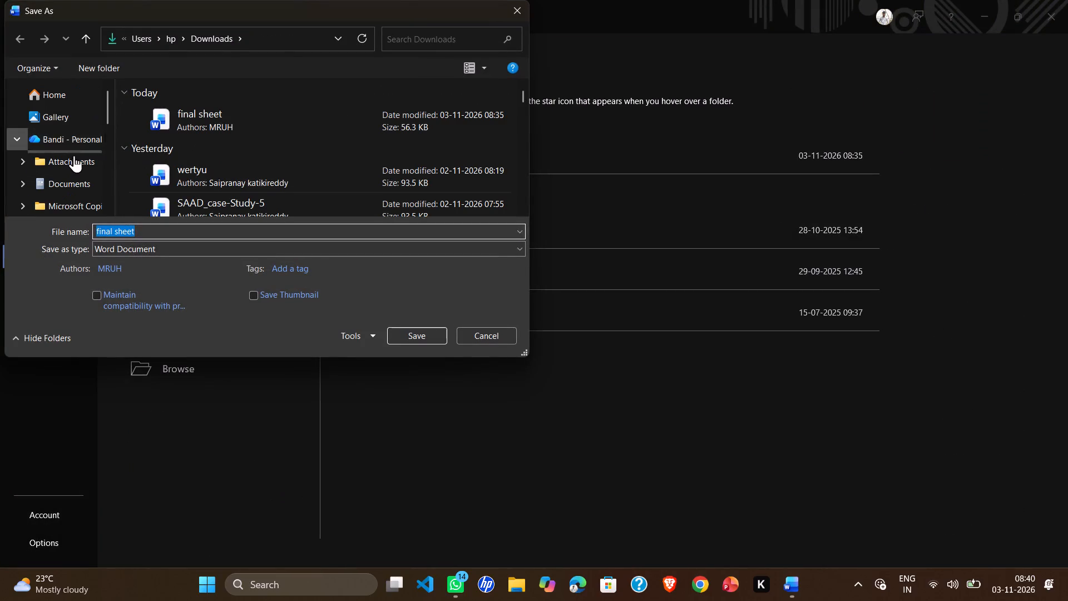
{"action": "scroll", "coordinate": [75, 156], "scroll_direction": "down", "scroll_amount": 1}
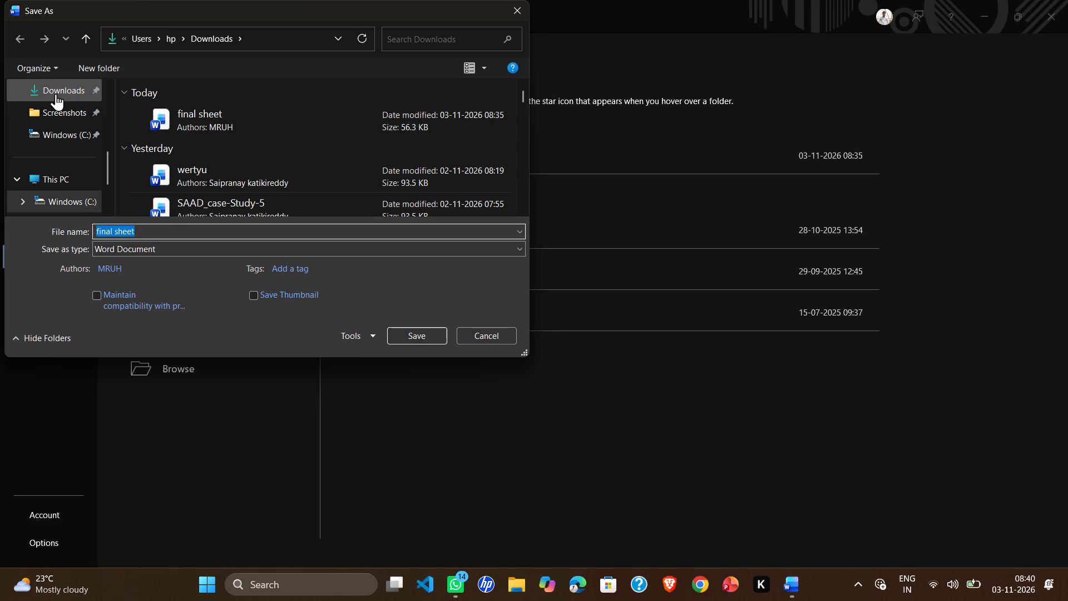
{"action": "left_click", "coordinate": [56, 93]}
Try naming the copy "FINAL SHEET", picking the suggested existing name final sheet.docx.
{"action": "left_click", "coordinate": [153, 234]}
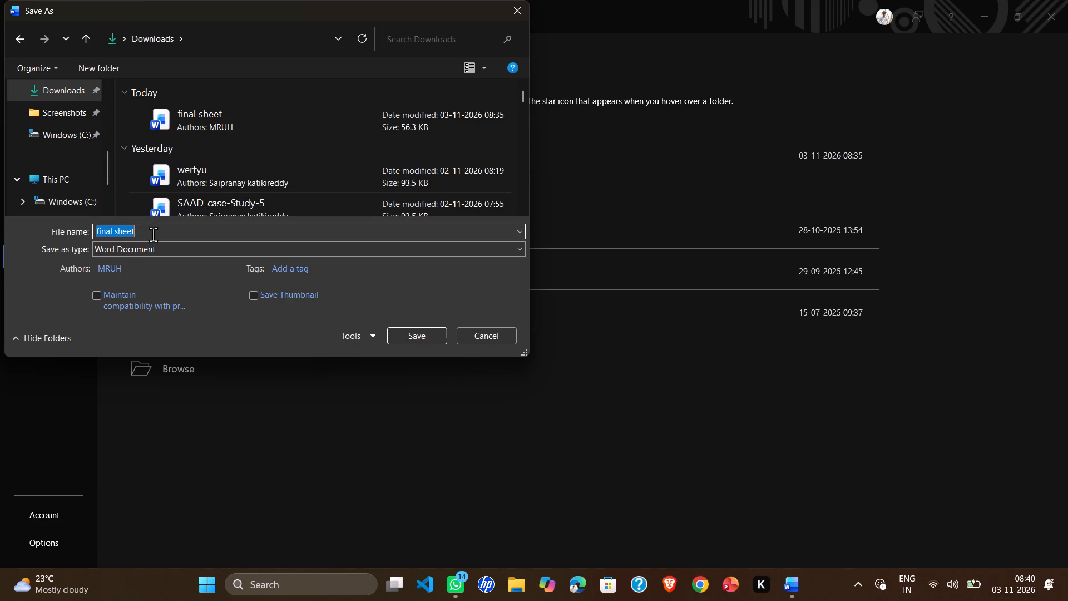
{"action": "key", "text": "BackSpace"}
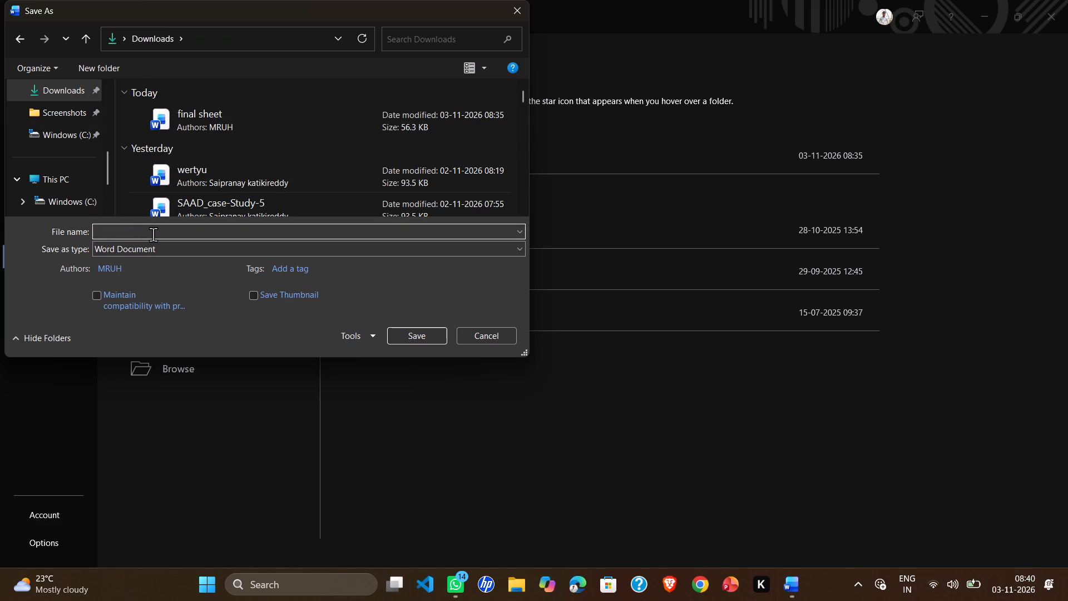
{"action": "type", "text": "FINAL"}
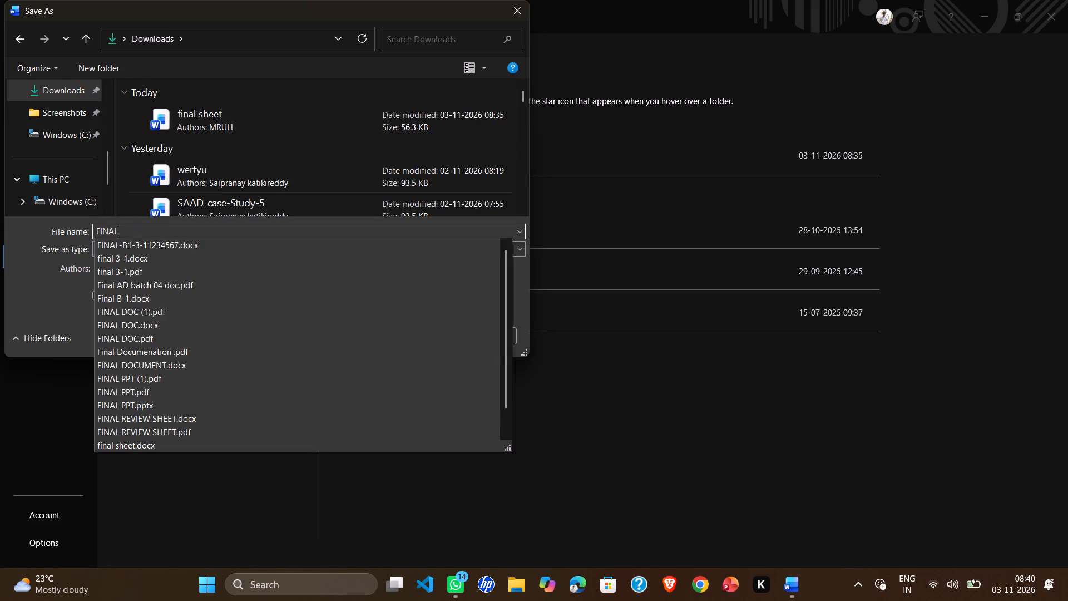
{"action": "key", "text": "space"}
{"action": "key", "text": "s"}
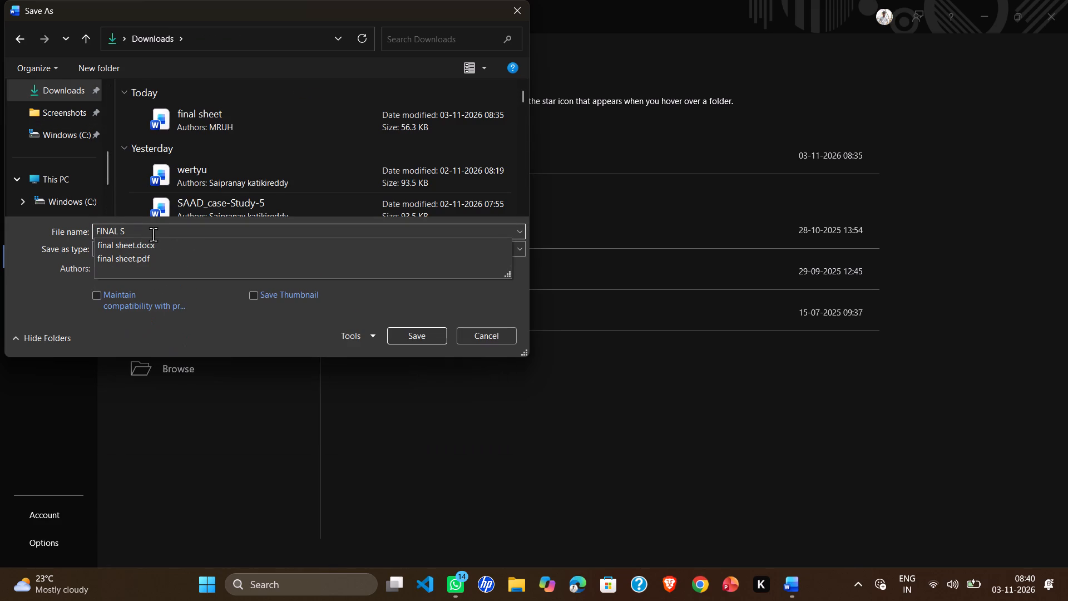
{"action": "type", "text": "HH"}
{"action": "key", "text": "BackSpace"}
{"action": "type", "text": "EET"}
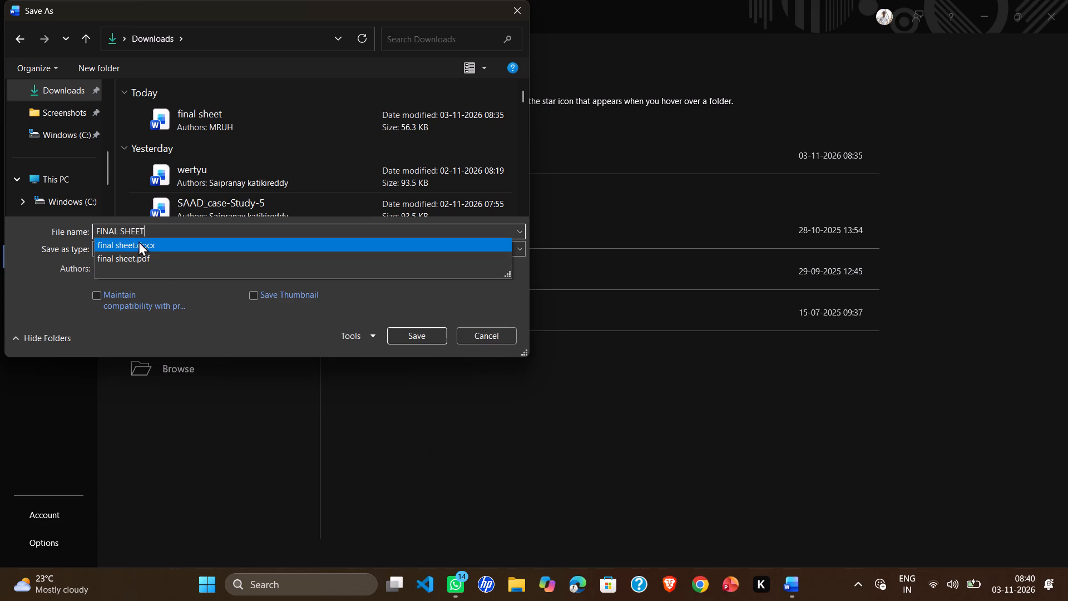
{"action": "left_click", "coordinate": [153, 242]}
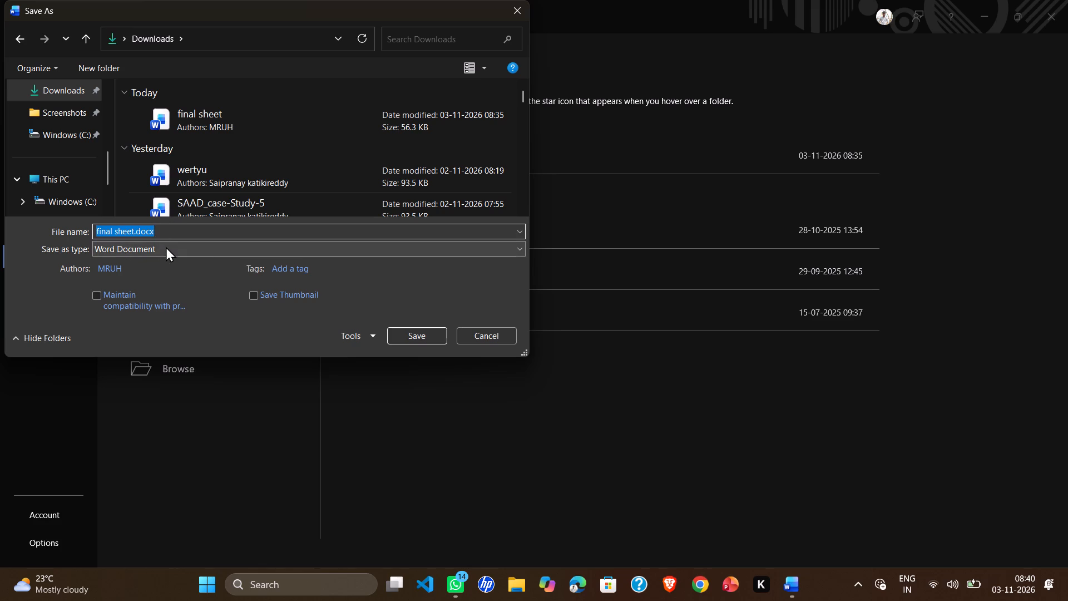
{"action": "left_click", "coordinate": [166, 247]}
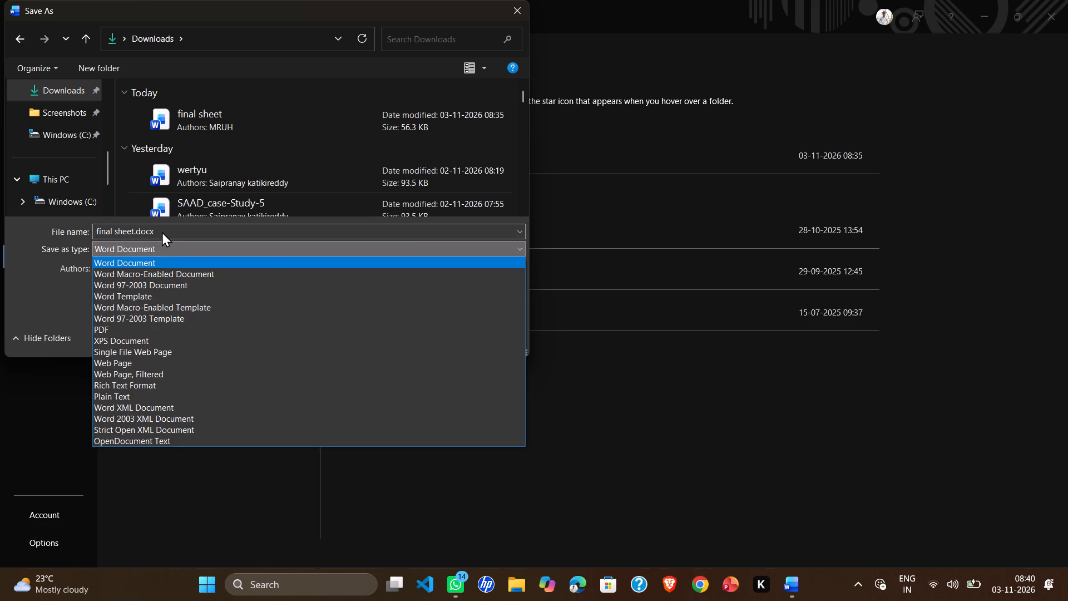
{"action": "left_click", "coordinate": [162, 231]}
Name the copy "AD FINAL", choose PDF as its file format and save it.
{"action": "left_click", "coordinate": [162, 231]}
{"action": "key", "text": "BackSpace"}
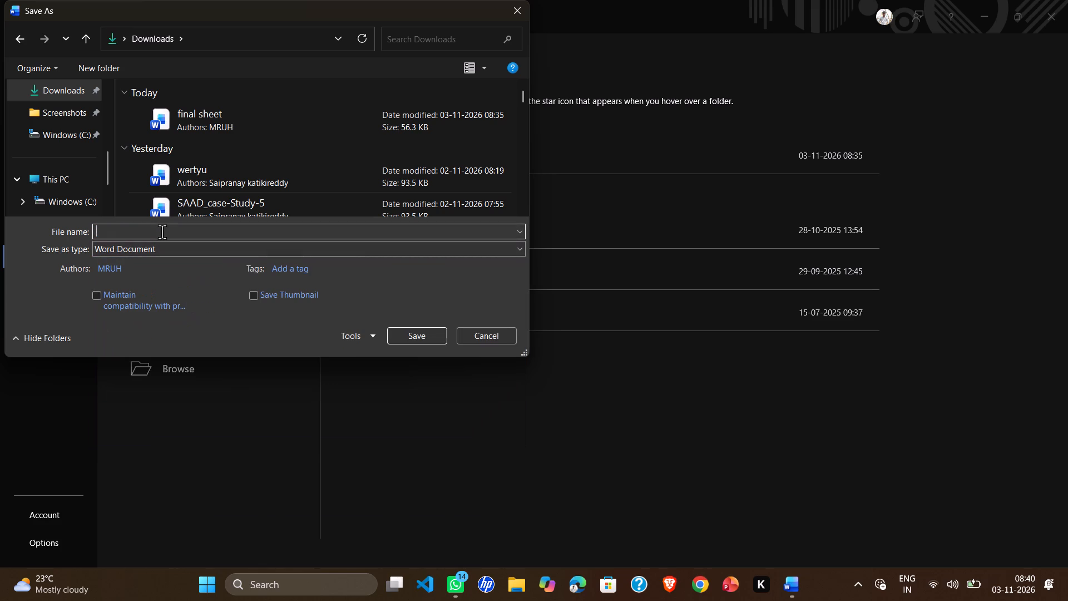
{"action": "type", "text": "AD"}
{"action": "key", "text": "space"}
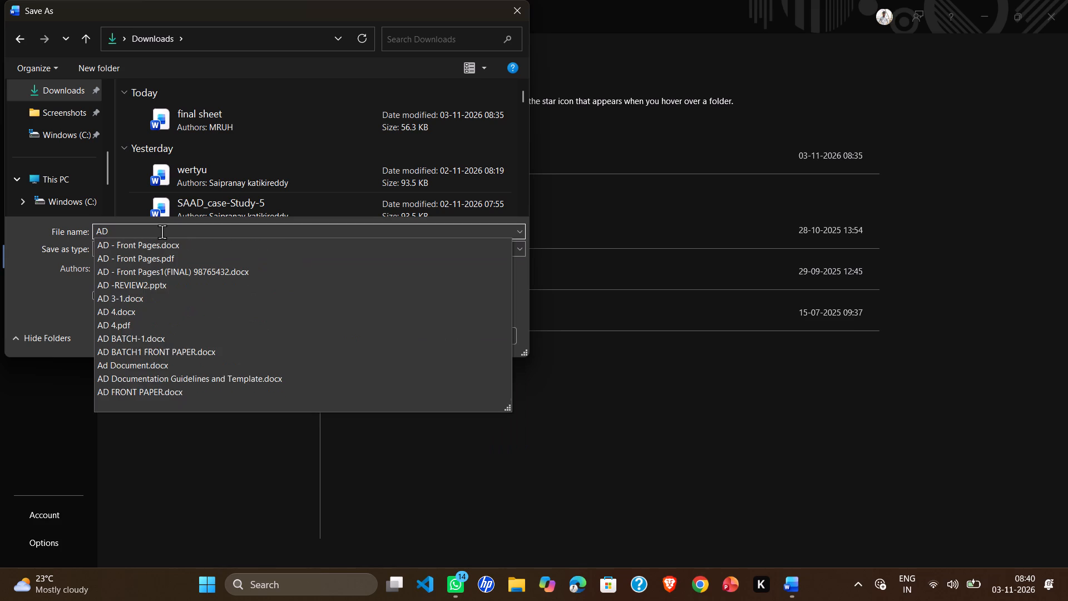
{"action": "type", "text": "FINAL"}
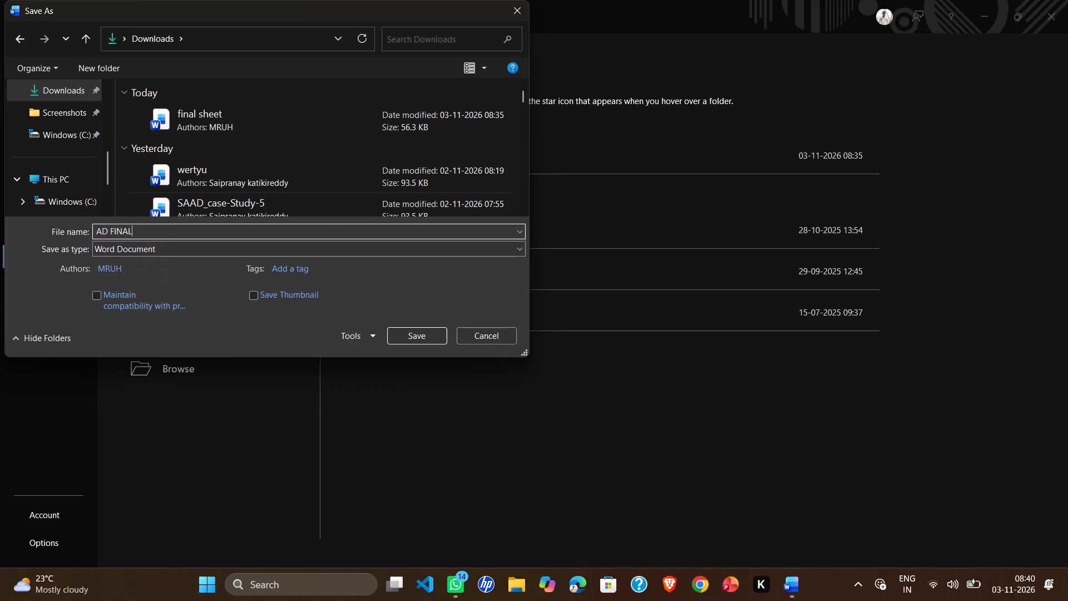
{"action": "left_click", "coordinate": [162, 245]}
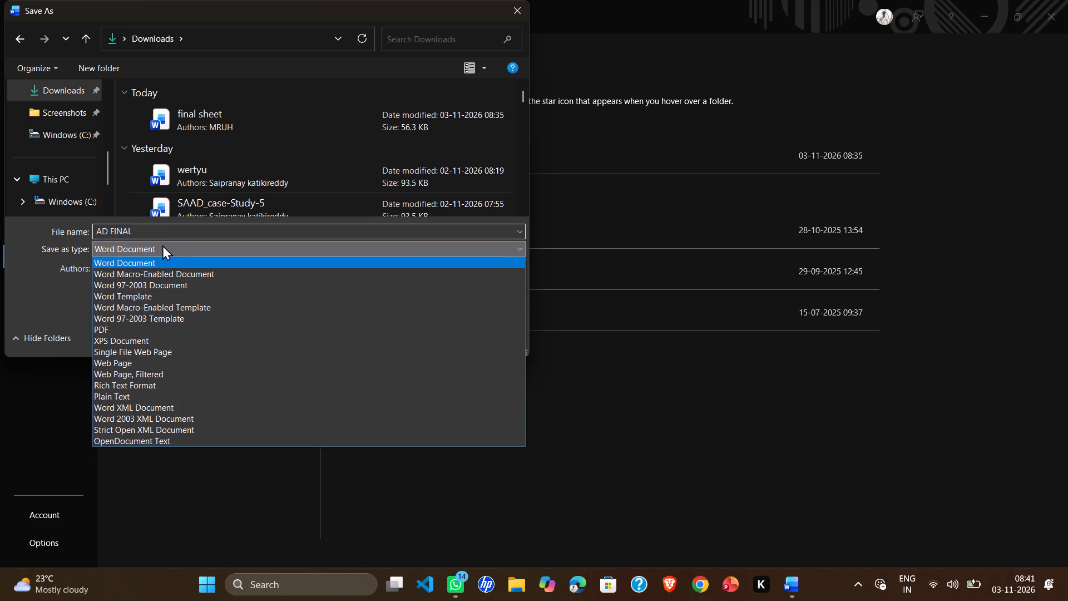
{"action": "left_click", "coordinate": [121, 331]}
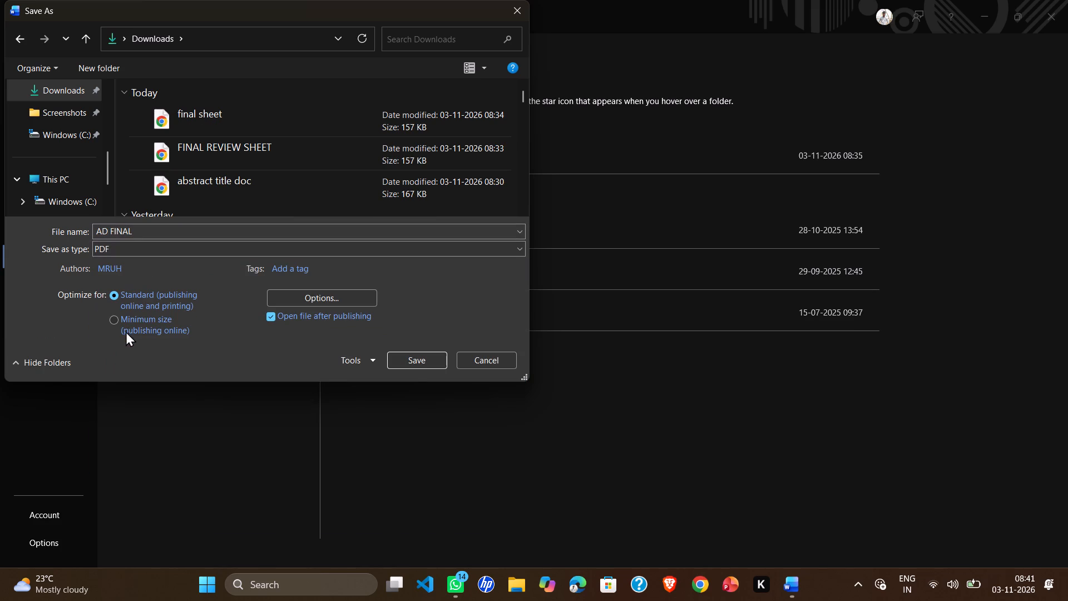
{"action": "left_click", "coordinate": [413, 358]}
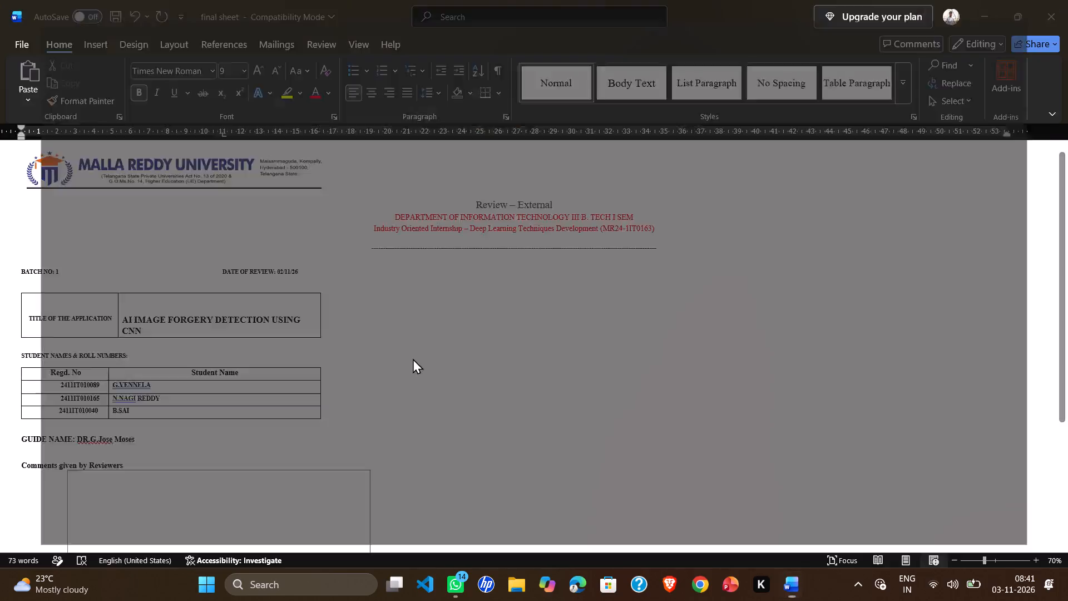
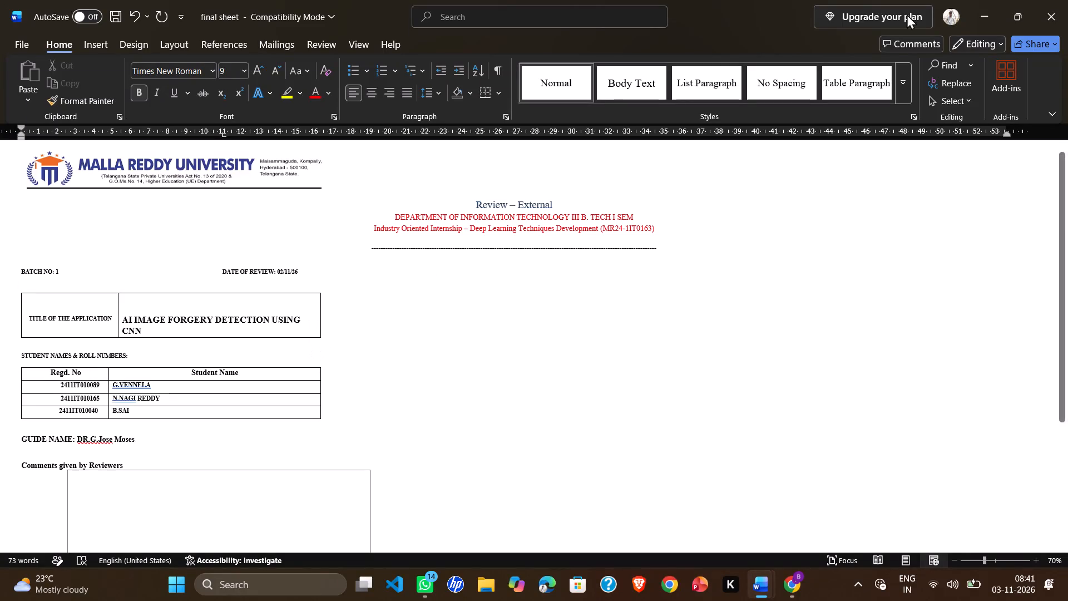
Close the edited final sheet document after exporting its PDF copy.
{"action": "left_click", "coordinate": [1064, 16]}
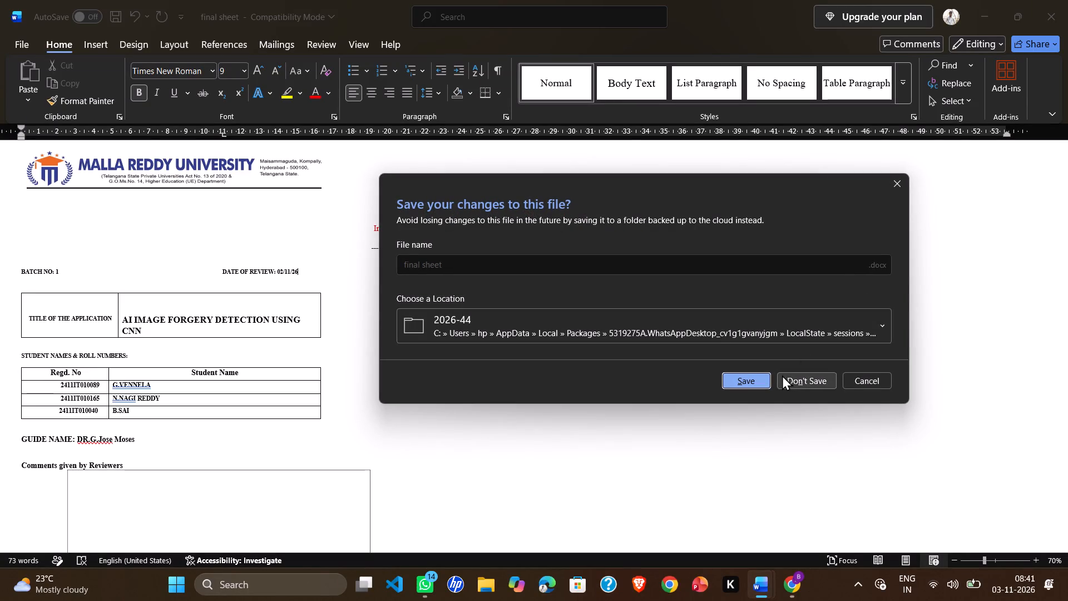
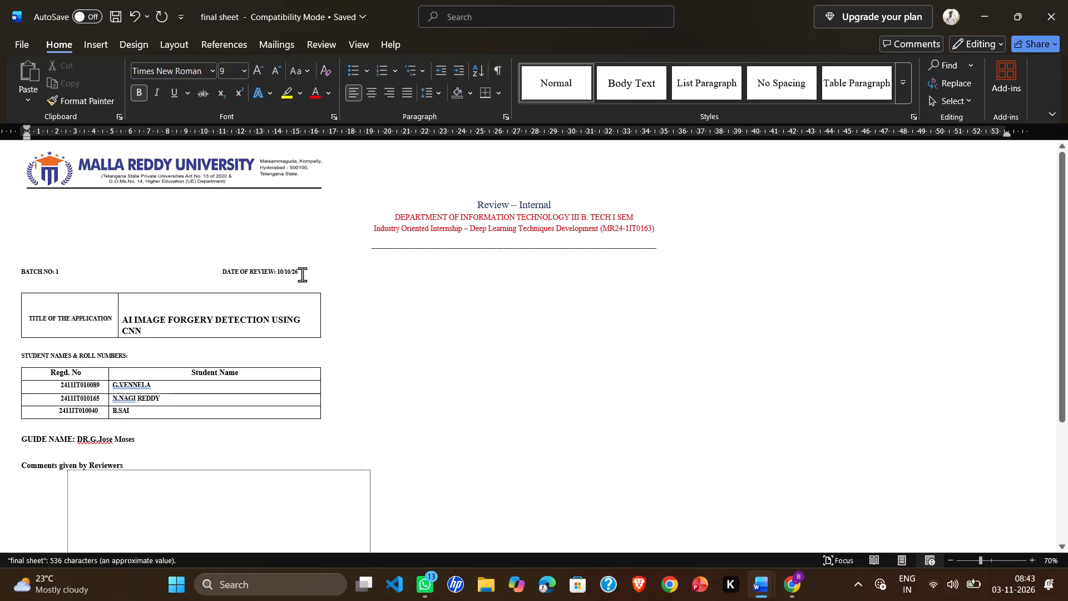
Change the day in the sheet's date of review so the date reads 03/10/26.
{"action": "left_click", "coordinate": [303, 274]}
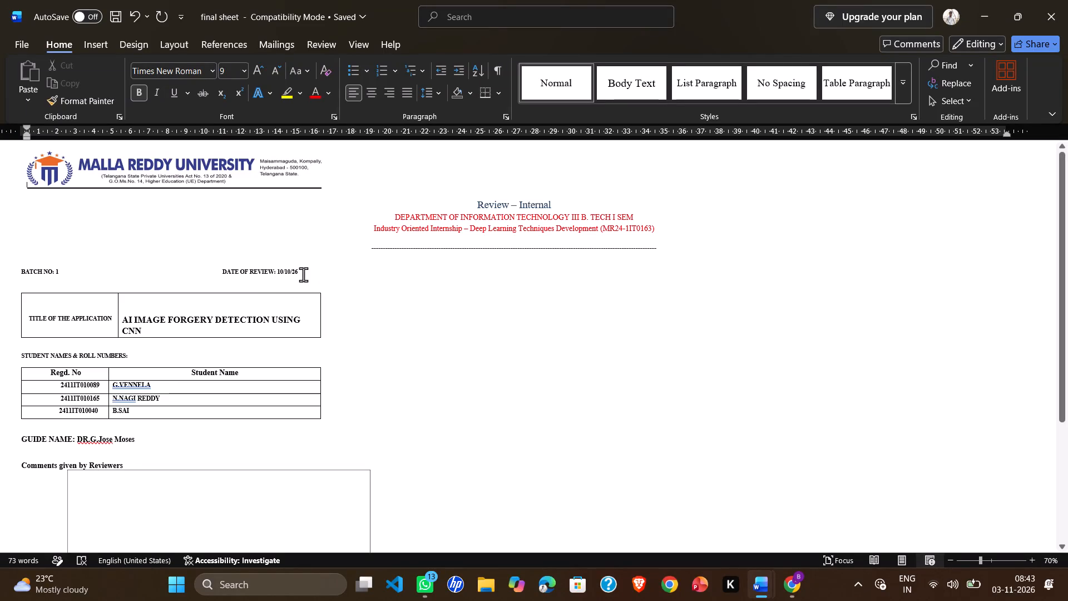
{"action": "key", "text": "Left"}
{"action": "key", "text": "Left"}
{"action": "key", "text": "Left"}
{"action": "key", "text": "Left"}
{"action": "key", "text": "Left"}
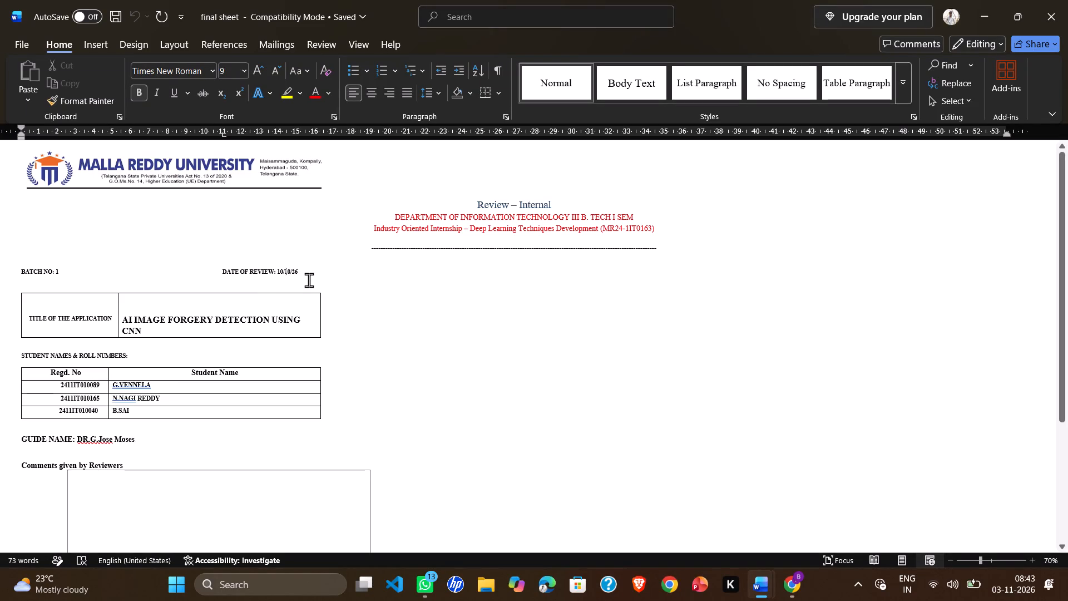
{"action": "key", "text": "Left"}
{"action": "key", "text": "Right"}
{"action": "key", "text": "Right"}
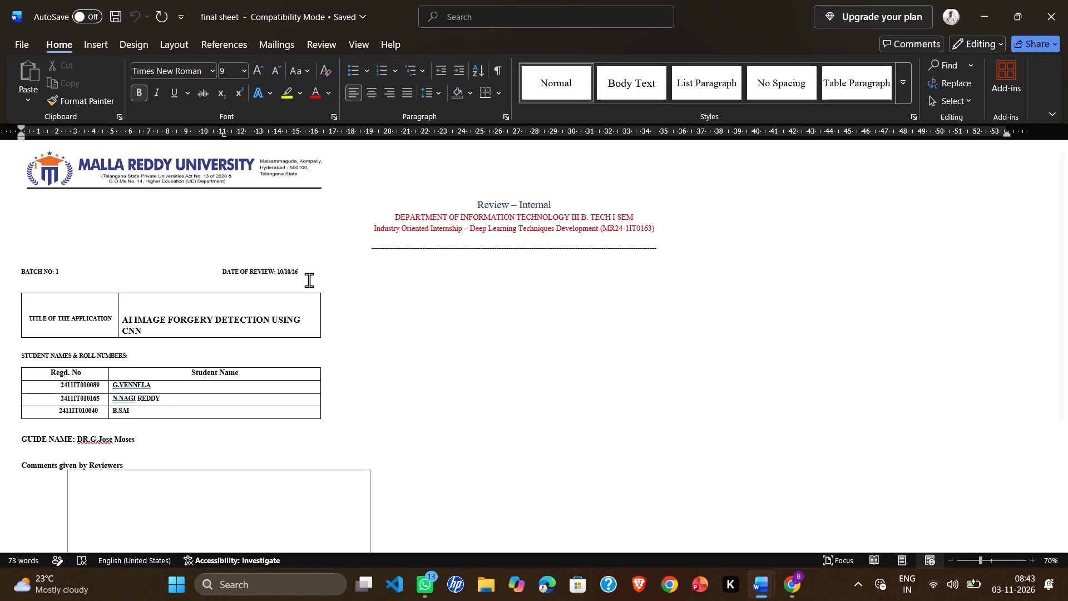
{"action": "key", "text": "Left"}
{"action": "key", "text": "Left"}
{"action": "key", "text": "Right"}
{"action": "key", "text": "BackSpace"}
{"action": "key", "text": "BackSpace"}
{"action": "key", "text": "BackSpace"}
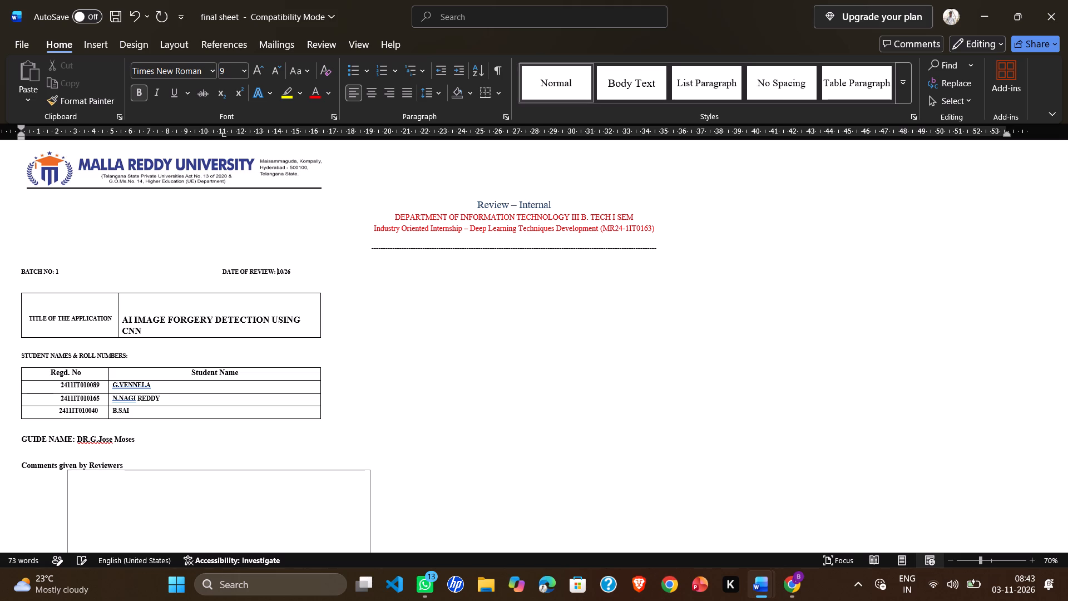
{"action": "key", "text": "0"}
{"action": "key", "text": "BackSpace"}
{"action": "type", "text": "03"}
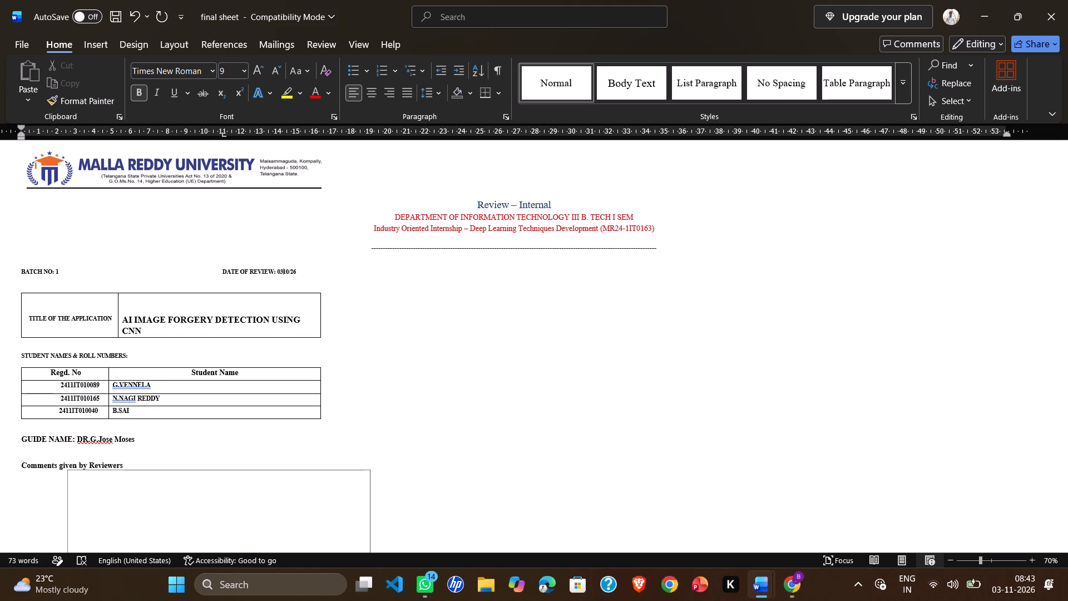
{"action": "key", "text": "slash"}
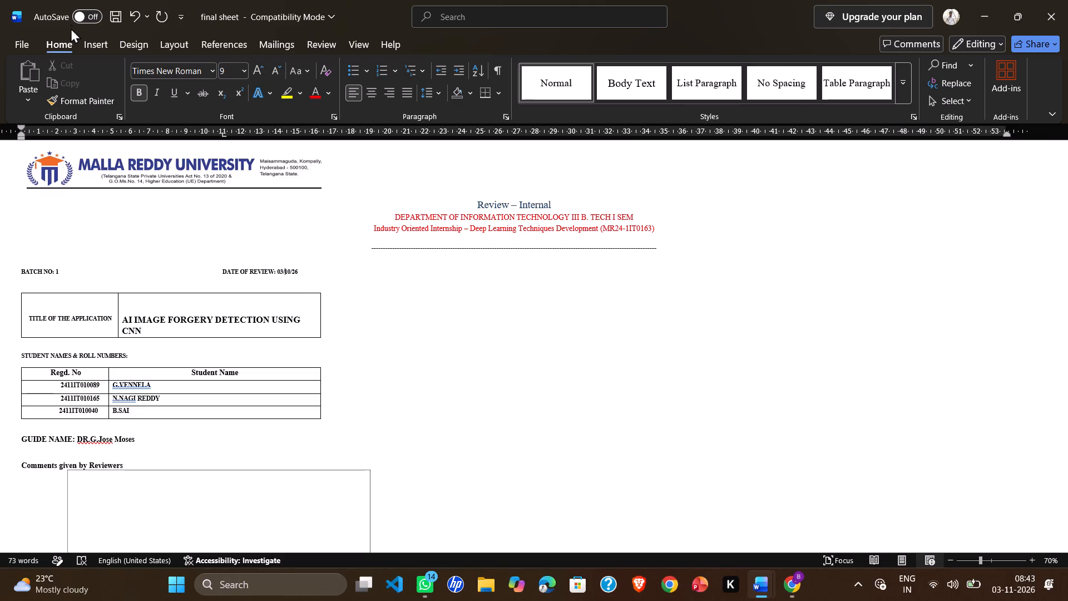
Save a copy of the sheet in the Downloads folder as a PDF named "AD FINAL SHEET".
{"action": "left_click", "coordinate": [16, 48]}
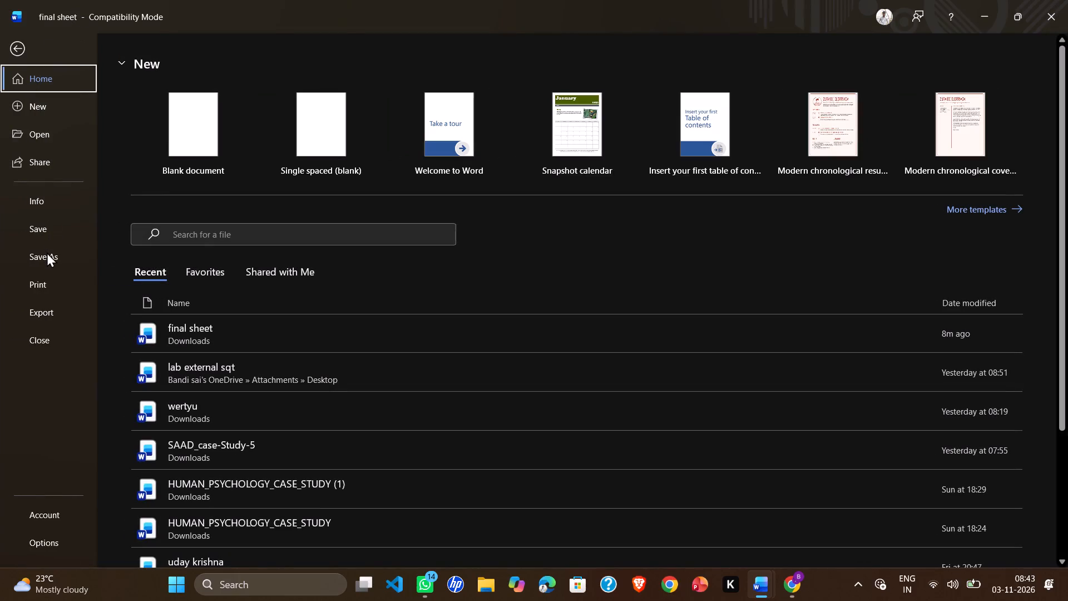
{"action": "left_click", "coordinate": [47, 252]}
{"action": "left_click", "coordinate": [190, 295]}
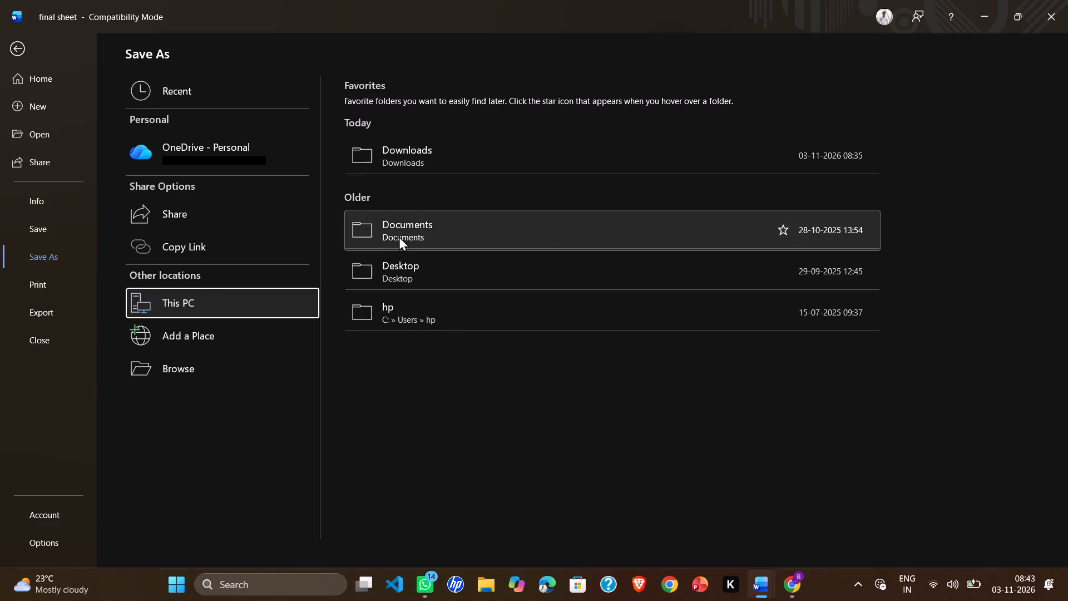
{"action": "left_click", "coordinate": [409, 152]}
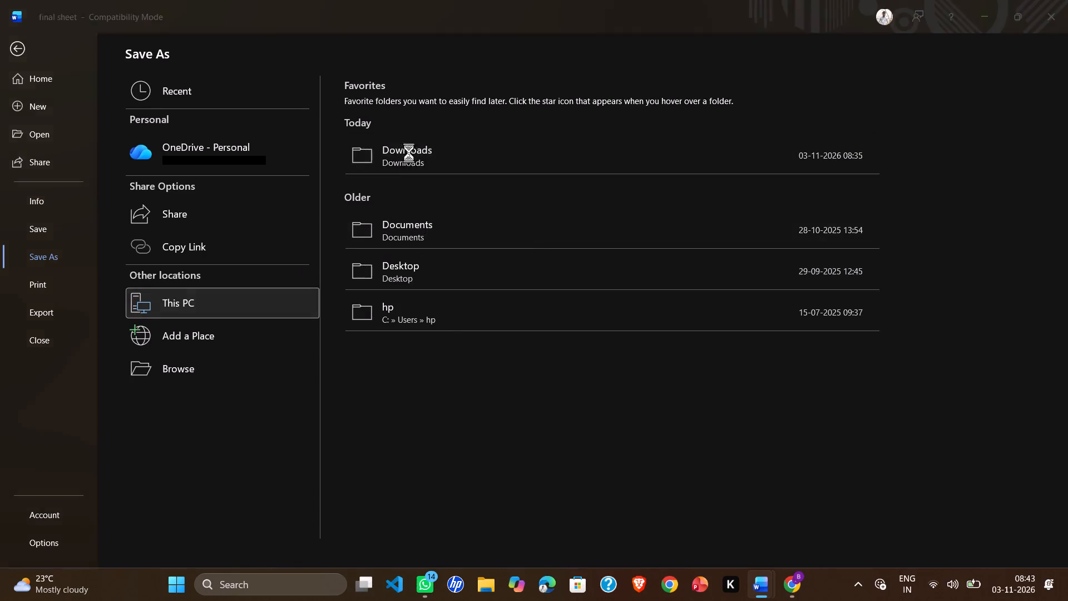
{"action": "scroll", "coordinate": [70, 145], "scroll_direction": "up", "scroll_amount": 1}
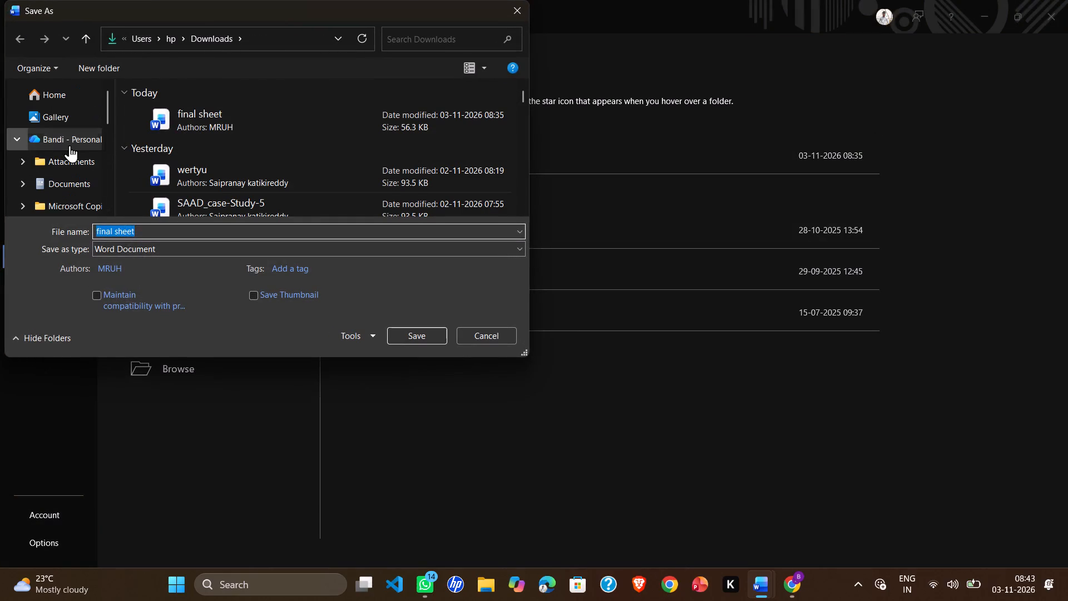
{"action": "scroll", "coordinate": [57, 167], "scroll_direction": "down", "scroll_amount": 1}
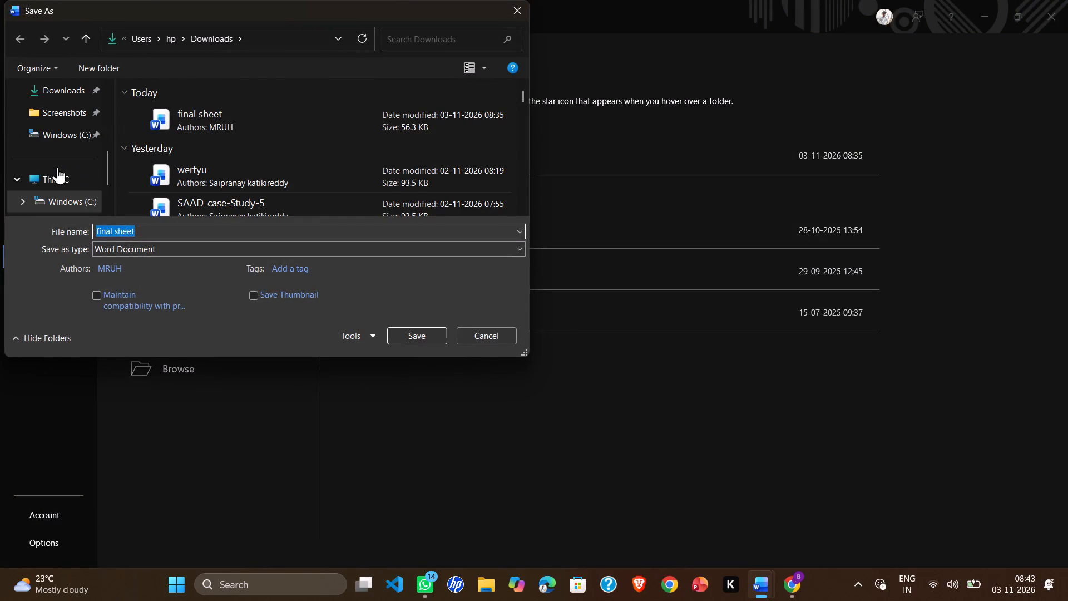
{"action": "left_click", "coordinate": [56, 92]}
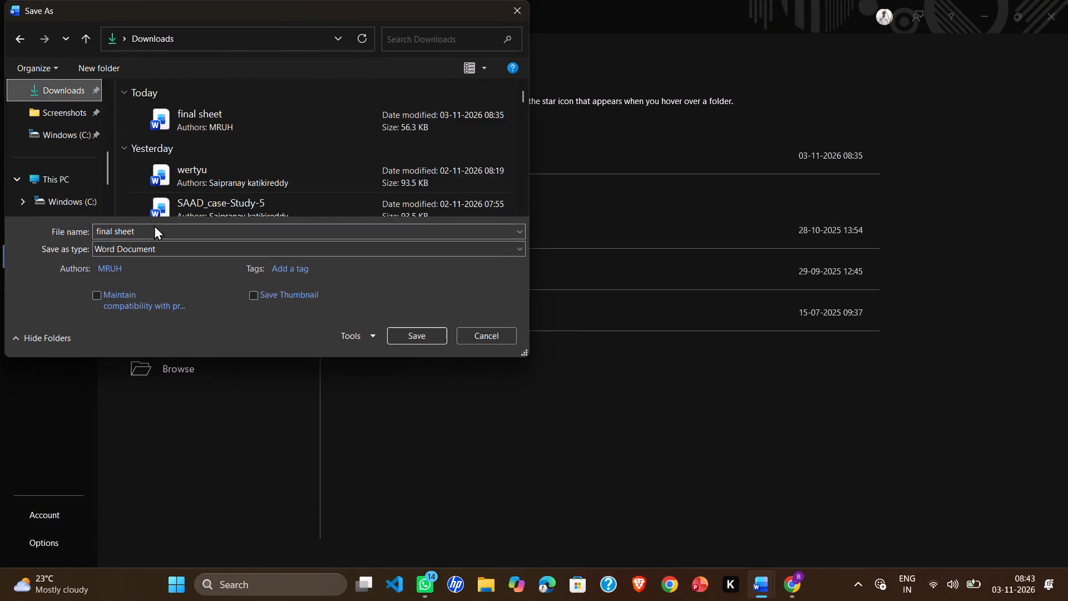
{"action": "left_click", "coordinate": [155, 220]}
{"action": "left_click", "coordinate": [157, 226]}
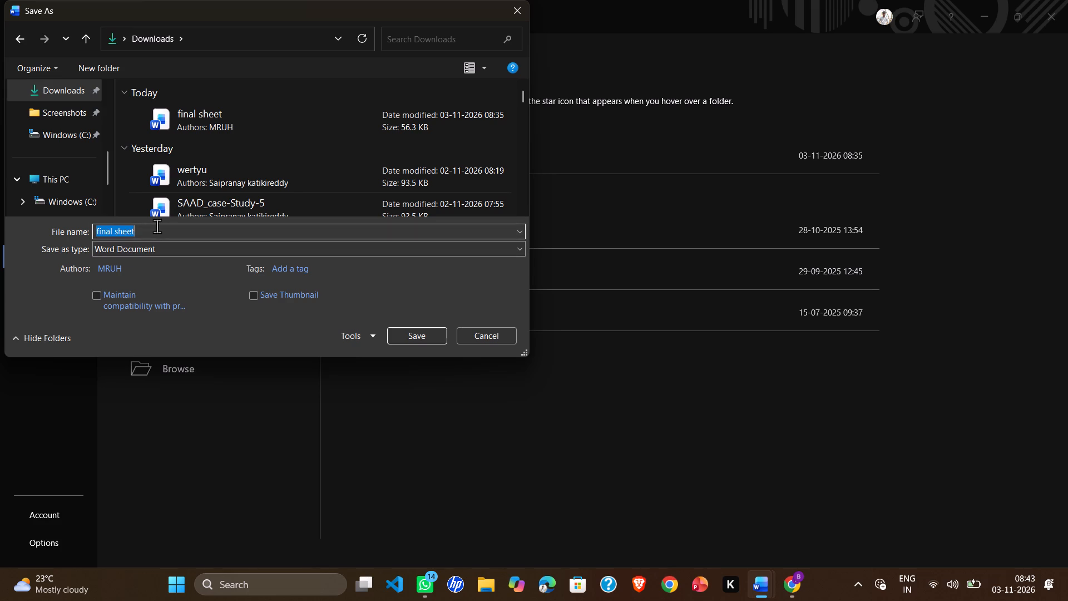
{"action": "key", "text": "BackSpace"}
{"action": "type", "text": "AD"}
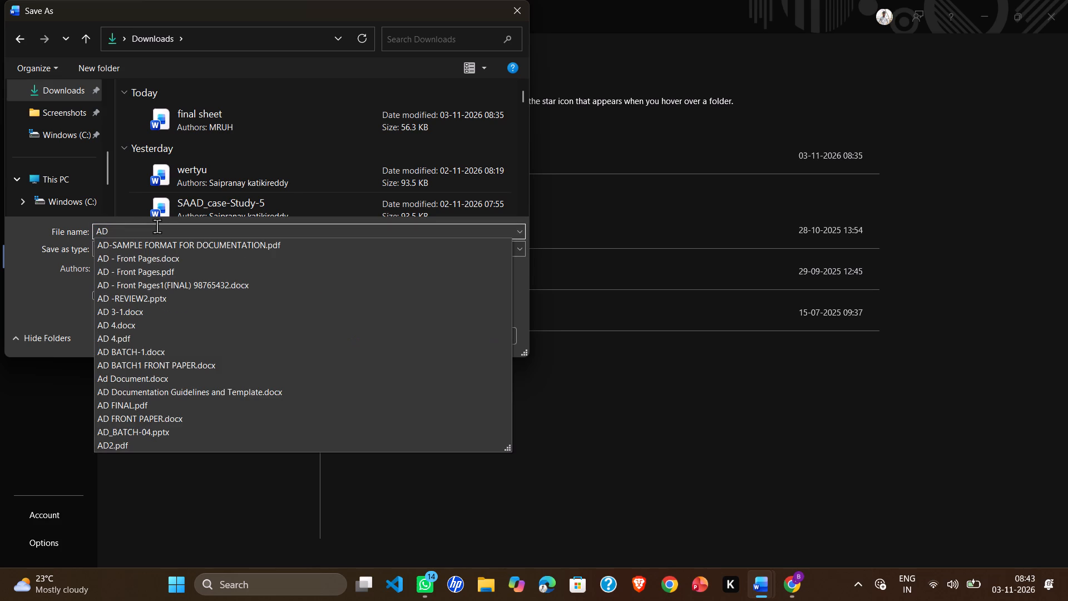
{"action": "key", "text": "space"}
{"action": "key", "text": "s"}
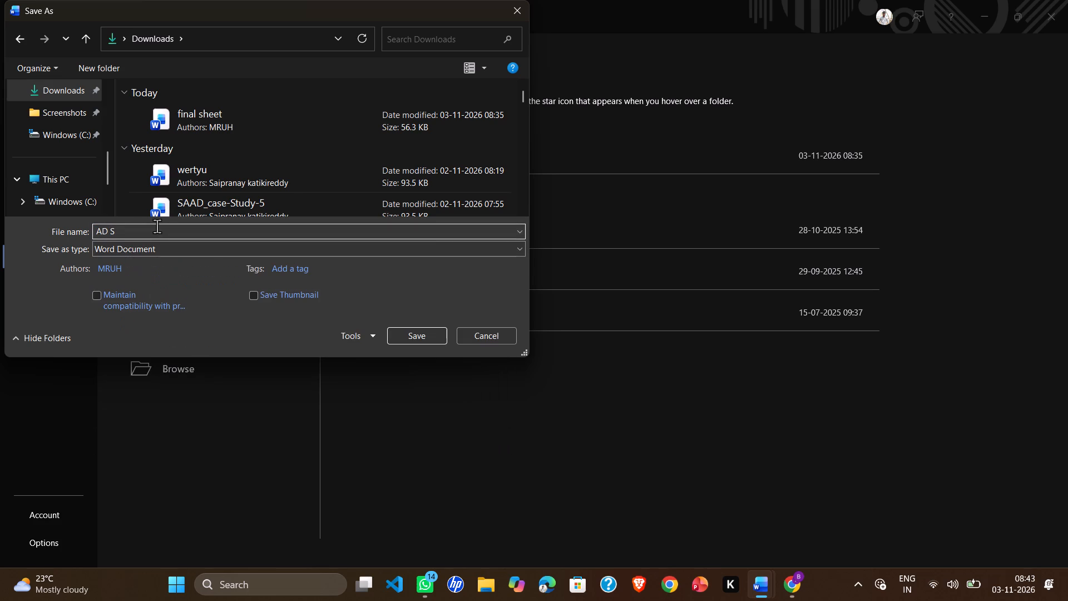
{"action": "key", "text": "BackSpace"}
{"action": "type", "text": "FINAL"}
{"action": "key", "text": "space"}
{"action": "type", "text": "SH"}
{"action": "type", "text": "EET"}
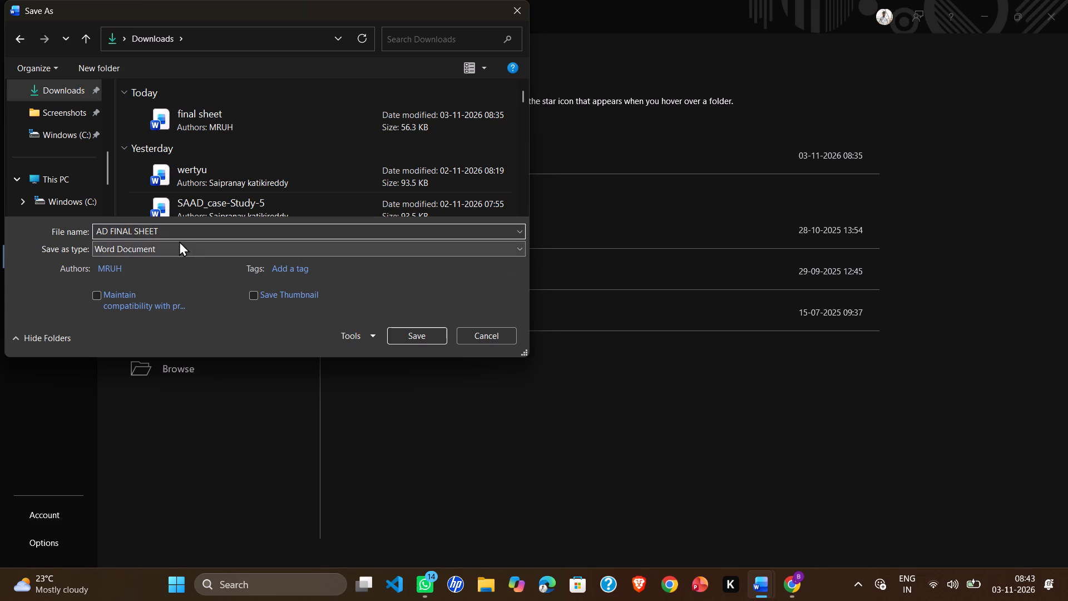
{"action": "left_click", "coordinate": [179, 241]}
{"action": "left_click", "coordinate": [126, 329]}
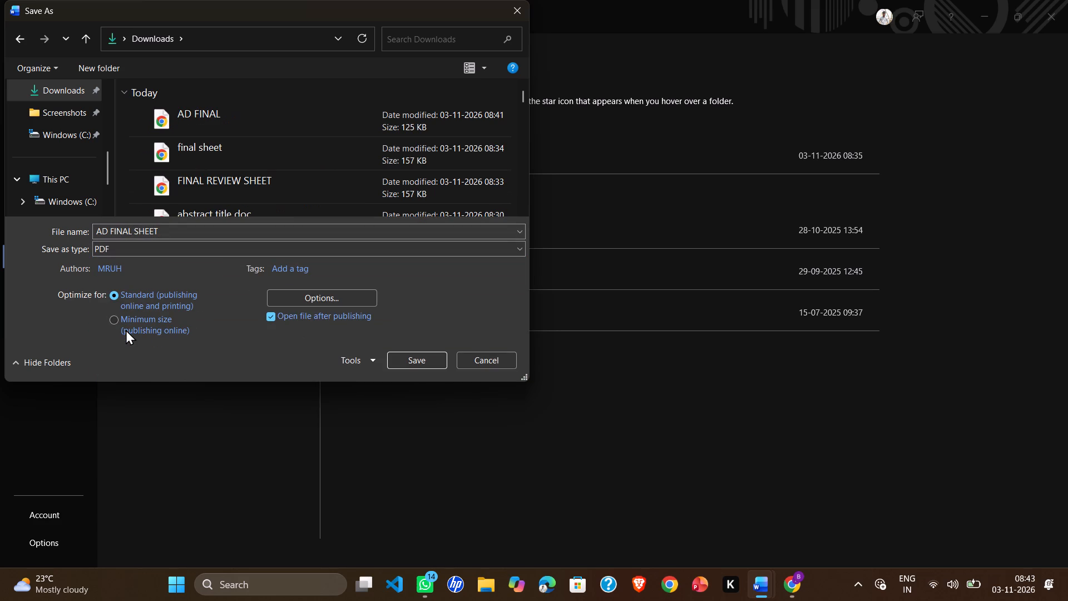
{"action": "left_click", "coordinate": [414, 361]}
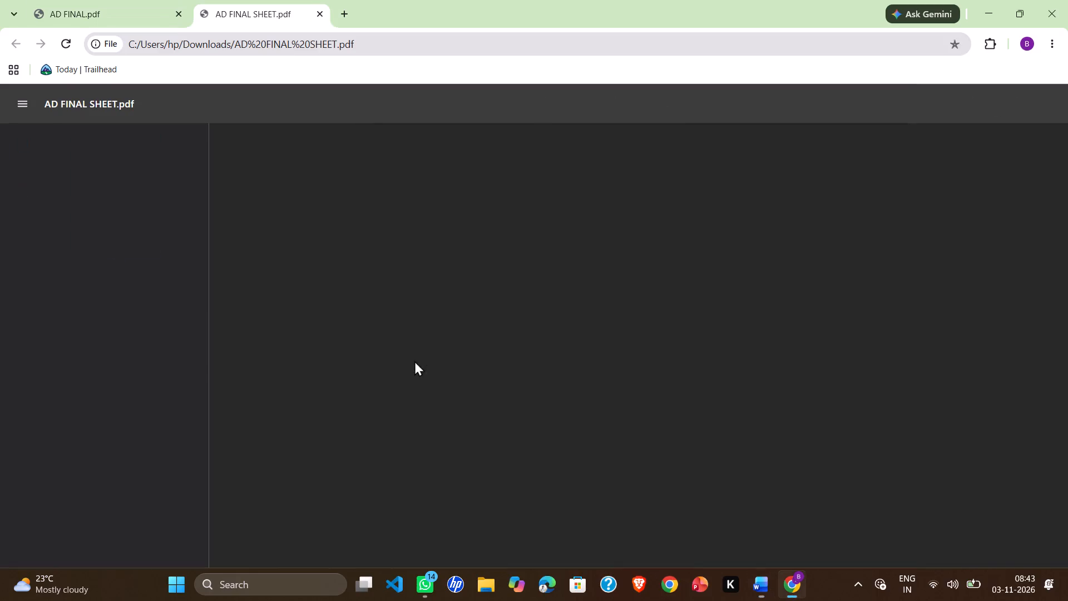
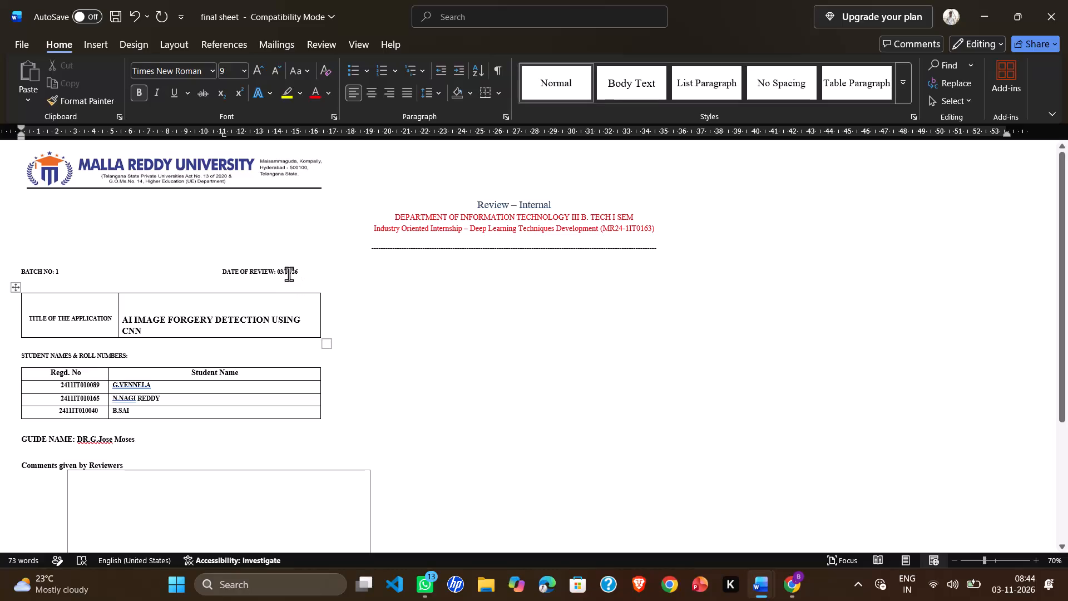
Change the middle number in the sheet's date of review to 11 so the date reads 03/11/26.
{"action": "left_click_drag", "start_coordinate": [289, 274], "coordinate": [303, 295]}
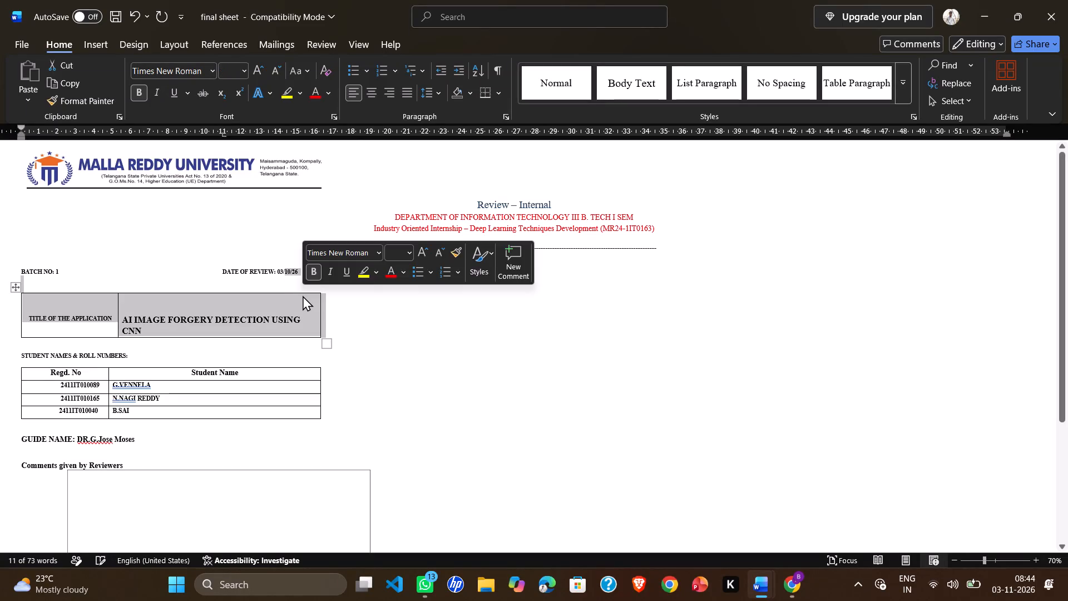
{"action": "left_click", "coordinate": [251, 260]}
{"action": "left_click", "coordinate": [288, 270]}
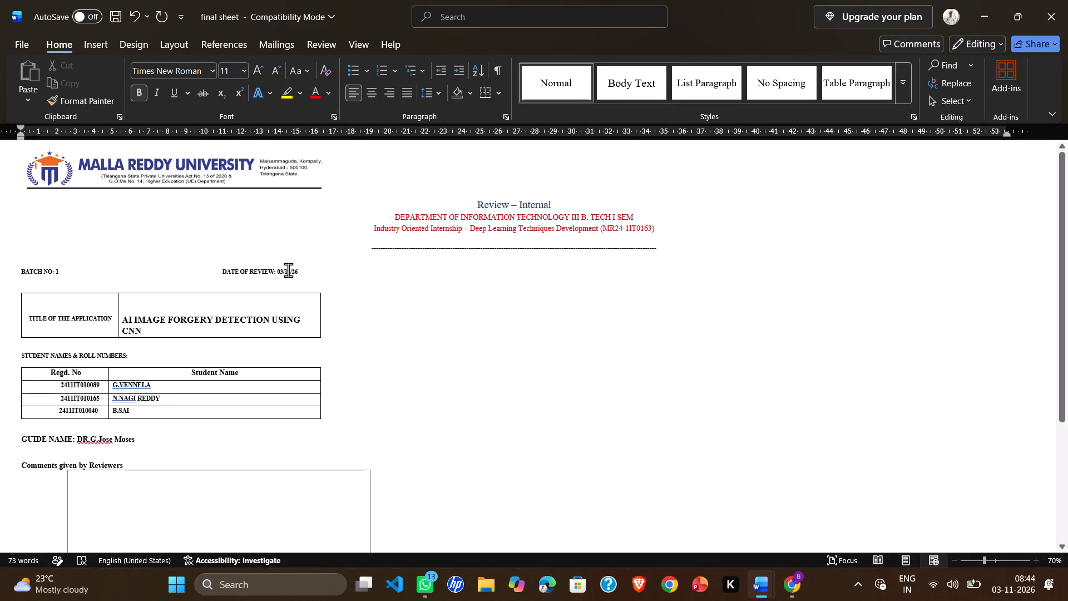
{"action": "key", "text": "Right"}
{"action": "key", "text": "BackSpace"}
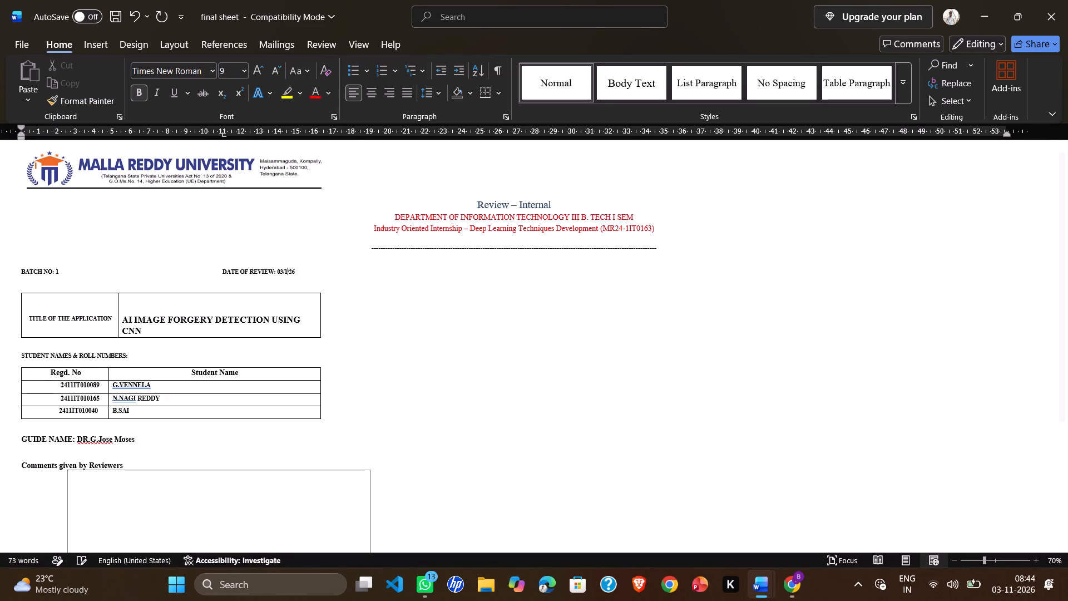
{"action": "key", "text": "1"}
Save a copy of the corrected Internal review sheet to a location on this PC.
{"action": "left_click", "coordinate": [26, 40]}
{"action": "left_click", "coordinate": [53, 250]}
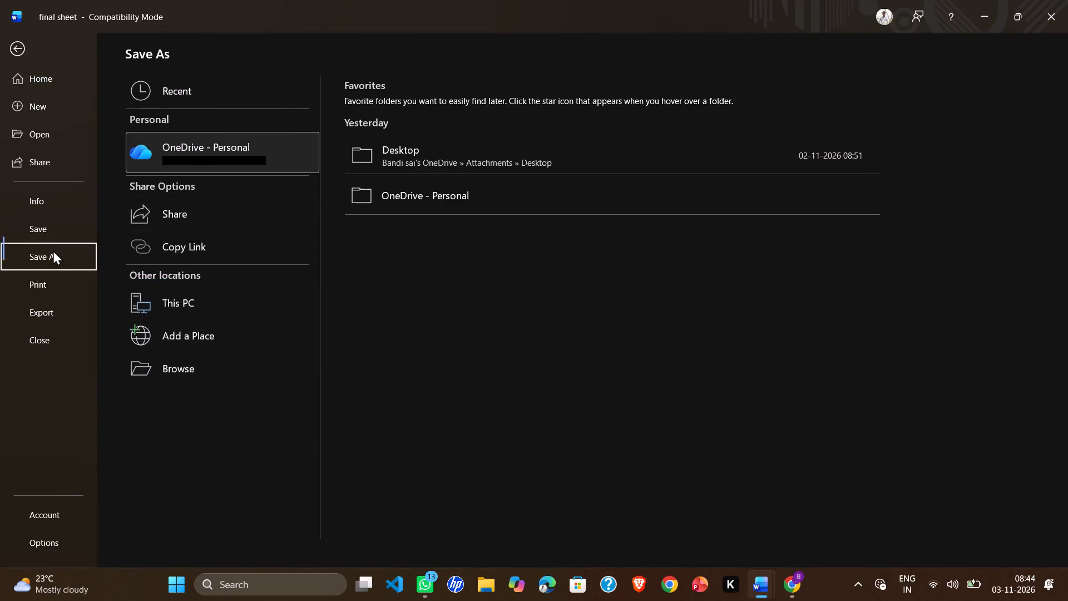
{"action": "left_click", "coordinate": [196, 291]}
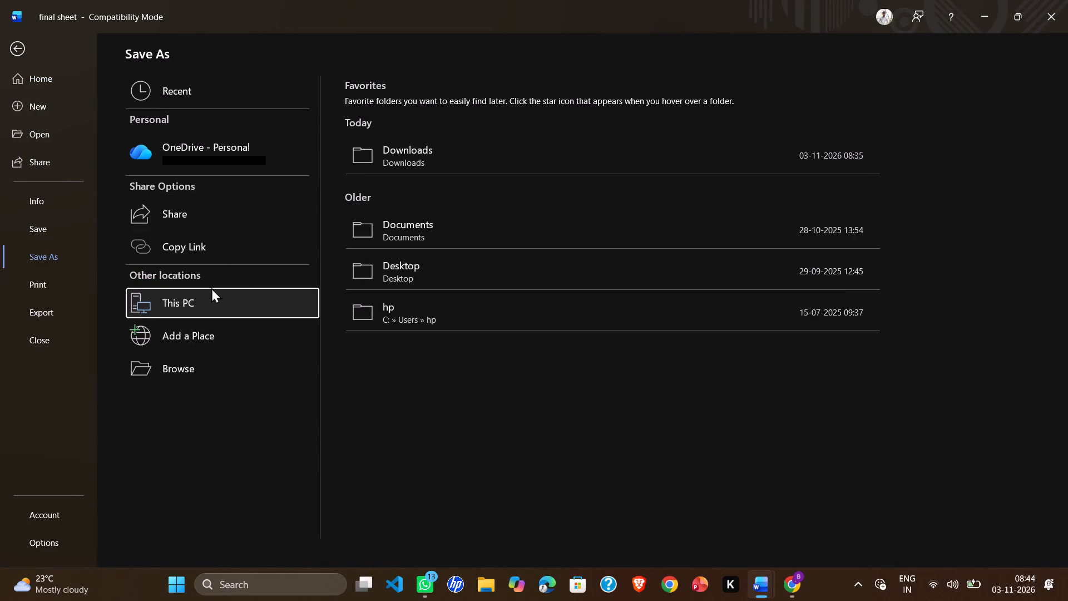
Choose the Downloads folder for the copy of the corrected sheet and clear the suggested file name.
{"action": "left_click", "coordinate": [438, 155]}
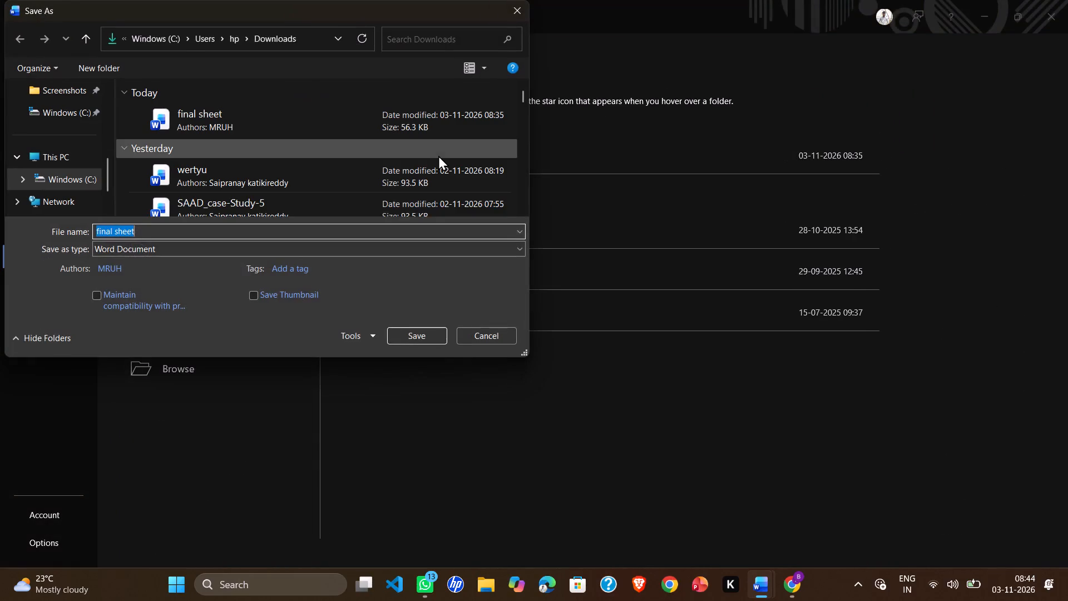
{"action": "scroll", "coordinate": [66, 160], "scroll_direction": "up", "scroll_amount": 1}
{"action": "scroll", "coordinate": [57, 157], "scroll_direction": "down", "scroll_amount": 1}
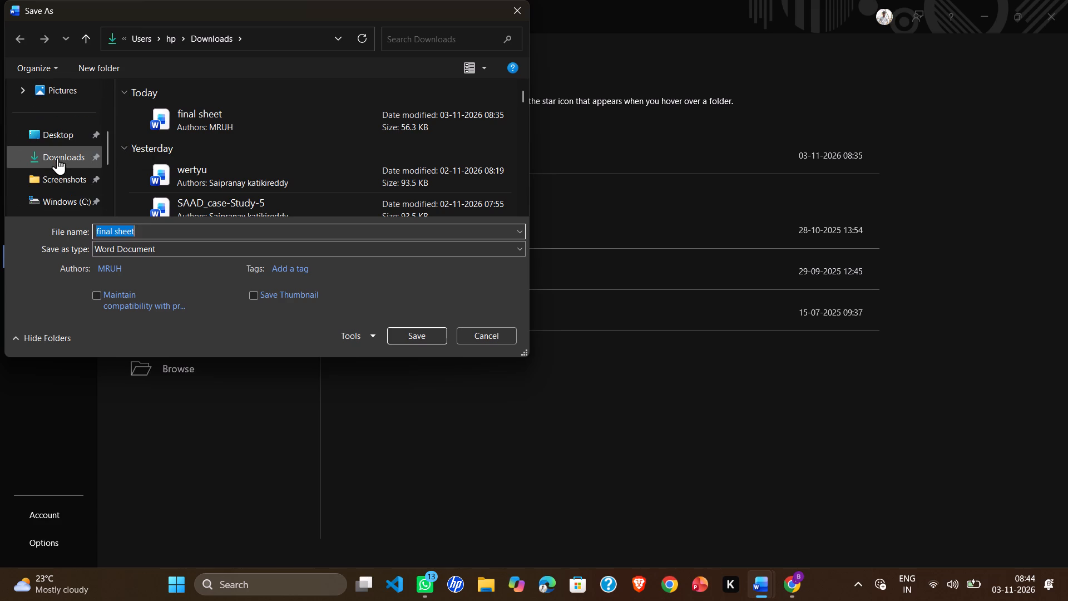
{"action": "left_click", "coordinate": [57, 156]}
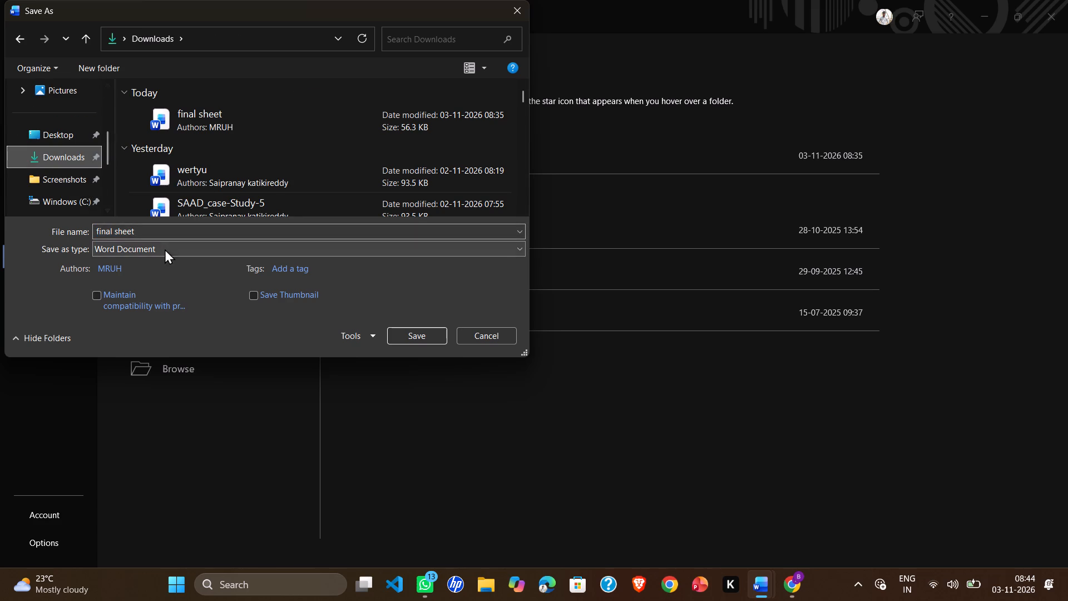
{"action": "left_click", "coordinate": [158, 228]}
{"action": "key", "text": "BackSpace"}
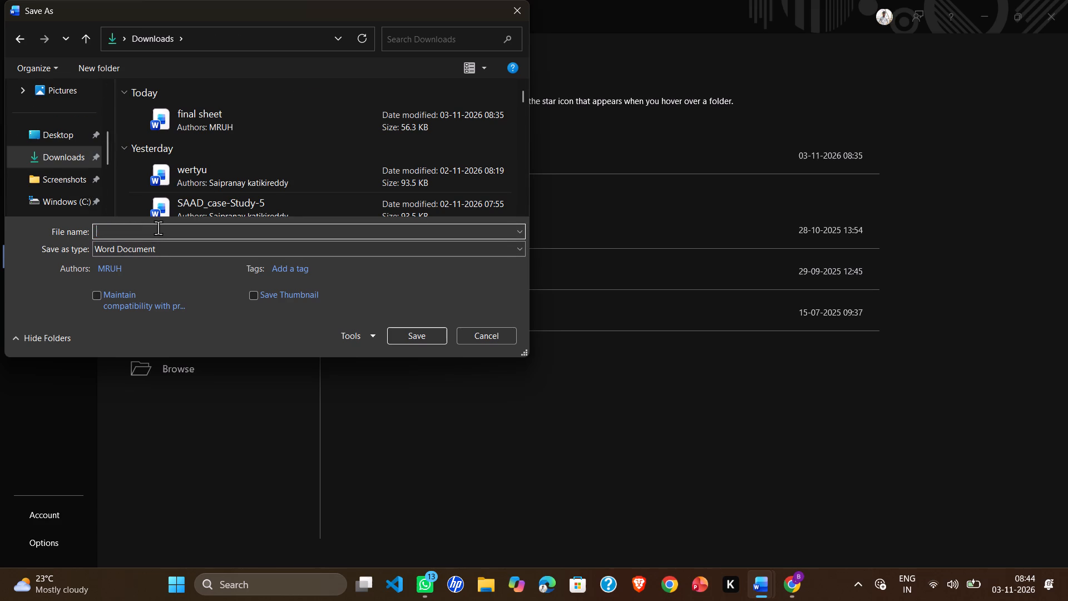
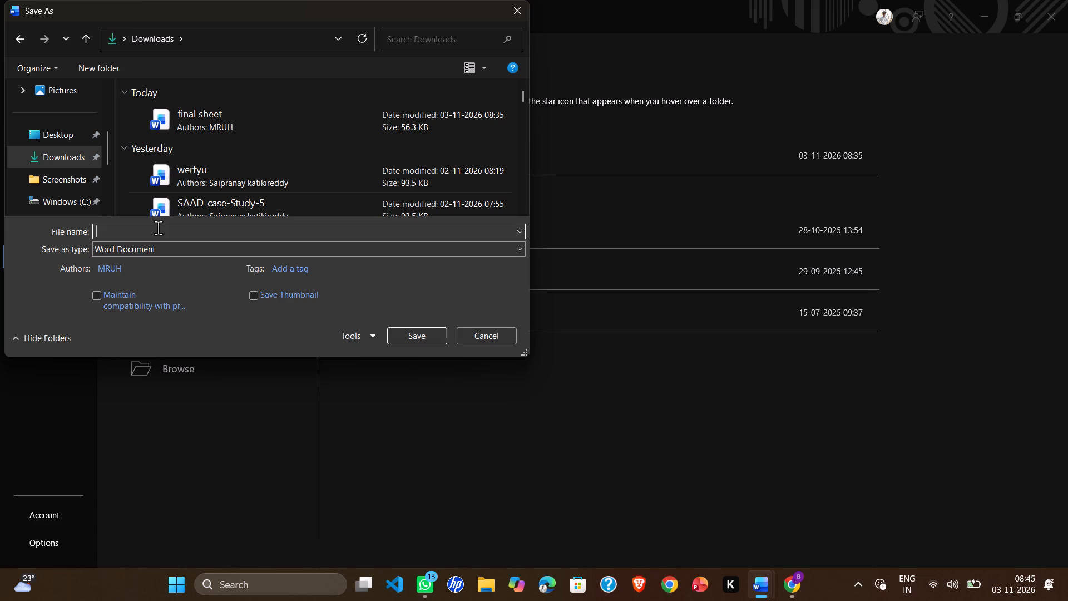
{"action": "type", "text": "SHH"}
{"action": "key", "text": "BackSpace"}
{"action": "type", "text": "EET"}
Save the corrected Internal review sheet in Downloads as a PDF under the name SHEET.
{"action": "left_click", "coordinate": [148, 242]}
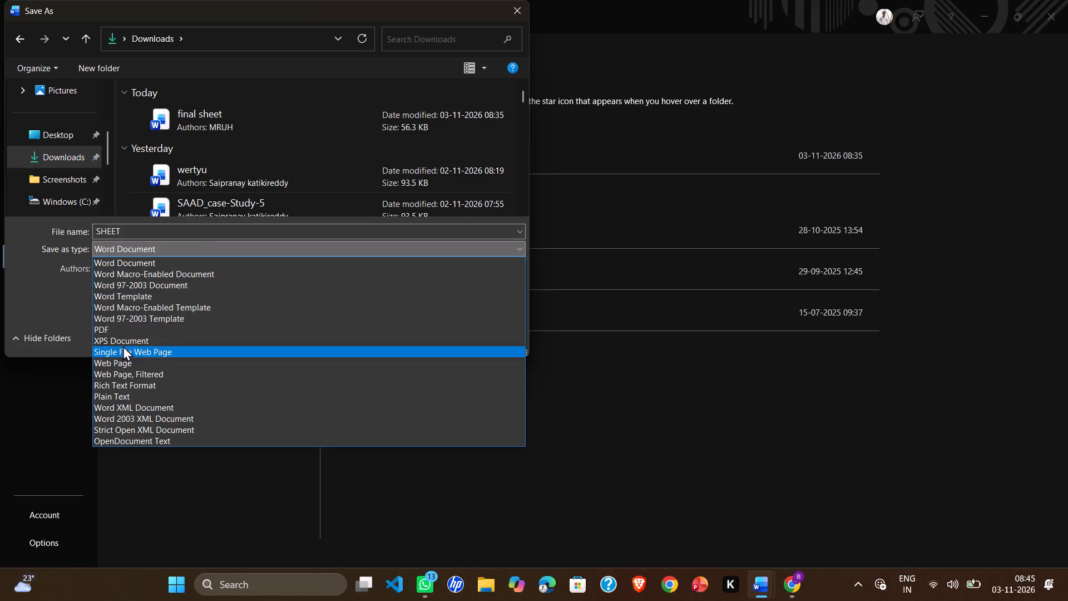
{"action": "left_click", "coordinate": [122, 329]}
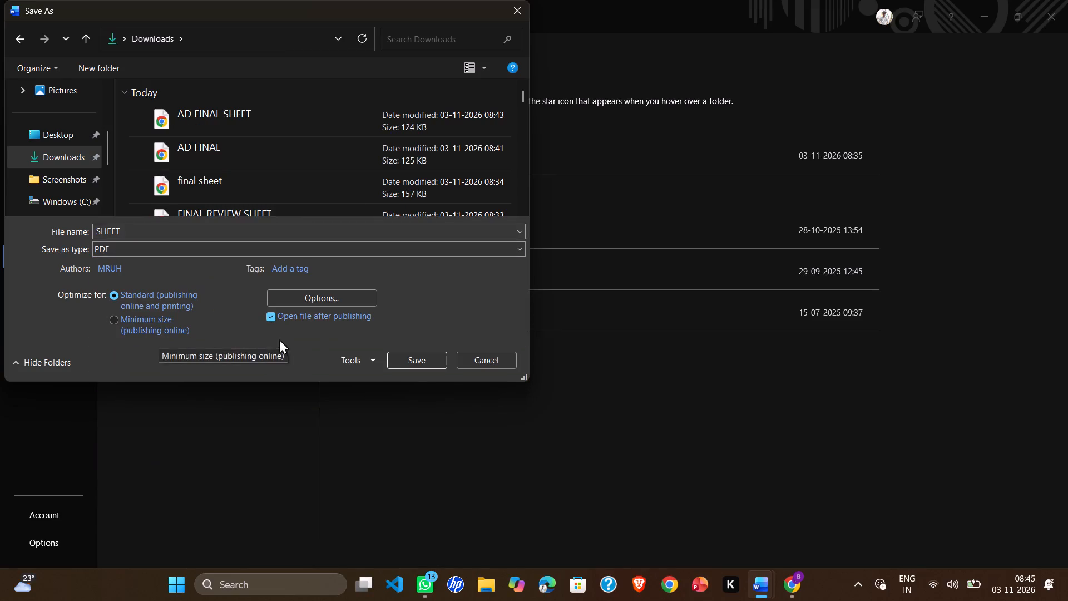
{"action": "left_click", "coordinate": [399, 359]}
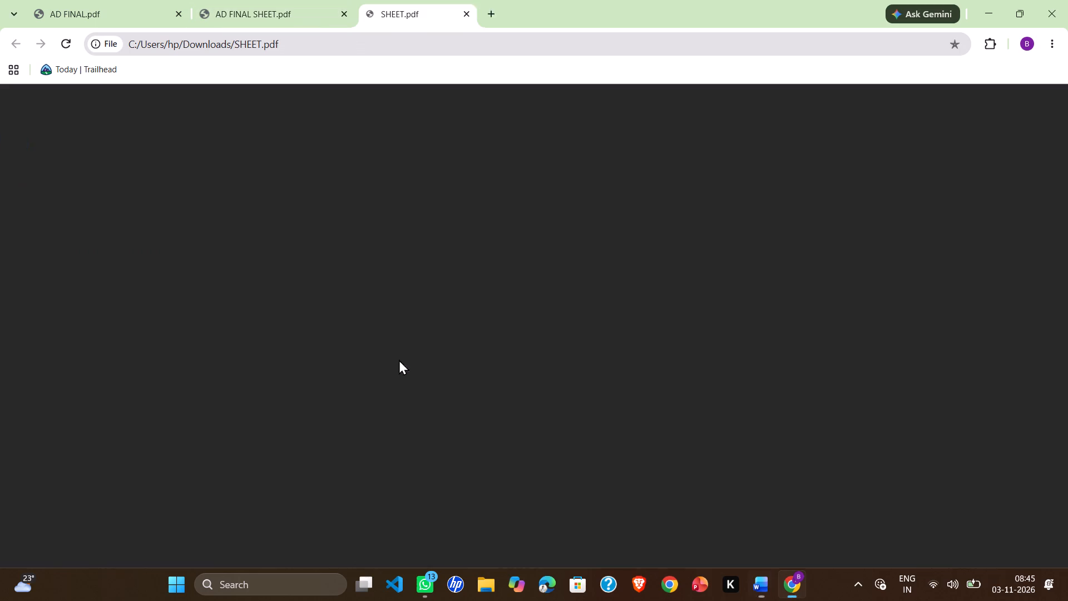
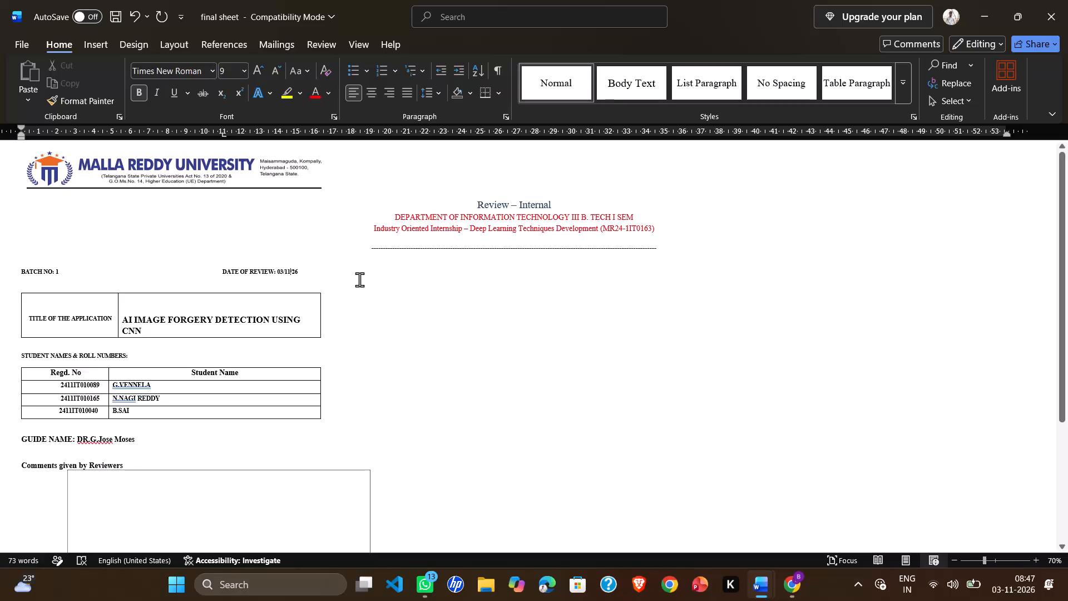
Replace the word Internal with External in the centred review heading so it reads Review – External.
{"action": "left_click", "coordinate": [571, 200]}
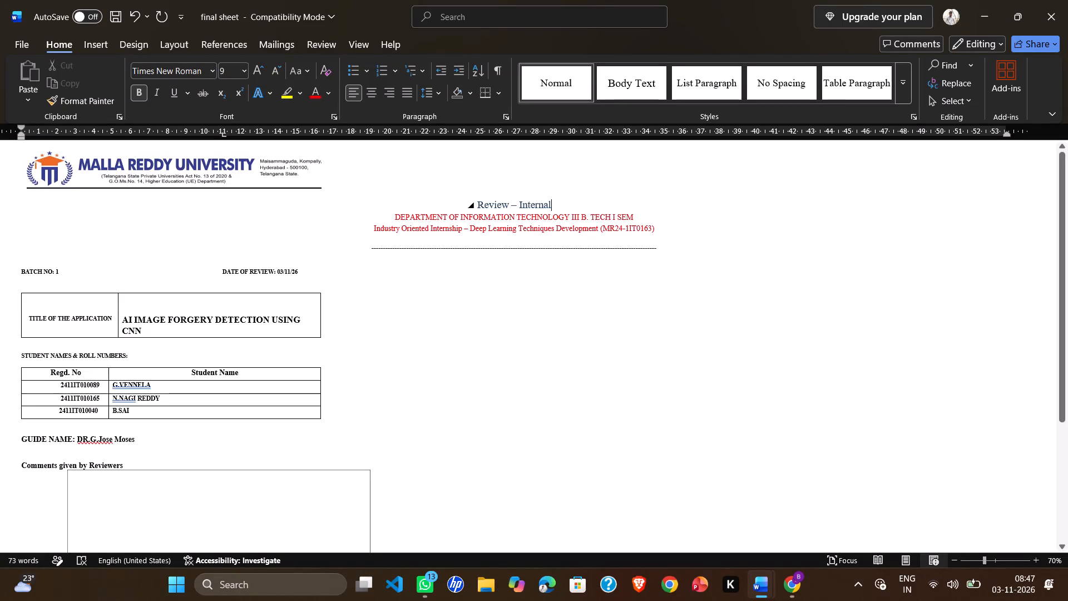
{"action": "key", "text": "BackSpace"}
{"action": "key", "text": "BackSpace"}
{"action": "key", "text": "BackSpace"}
{"action": "key", "text": "BackSpace"}
{"action": "key", "text": "BackSpace"}
{"action": "key", "text": "BackSpace"}
{"action": "key", "text": "BackSpace"}
{"action": "key", "text": "BackSpace"}
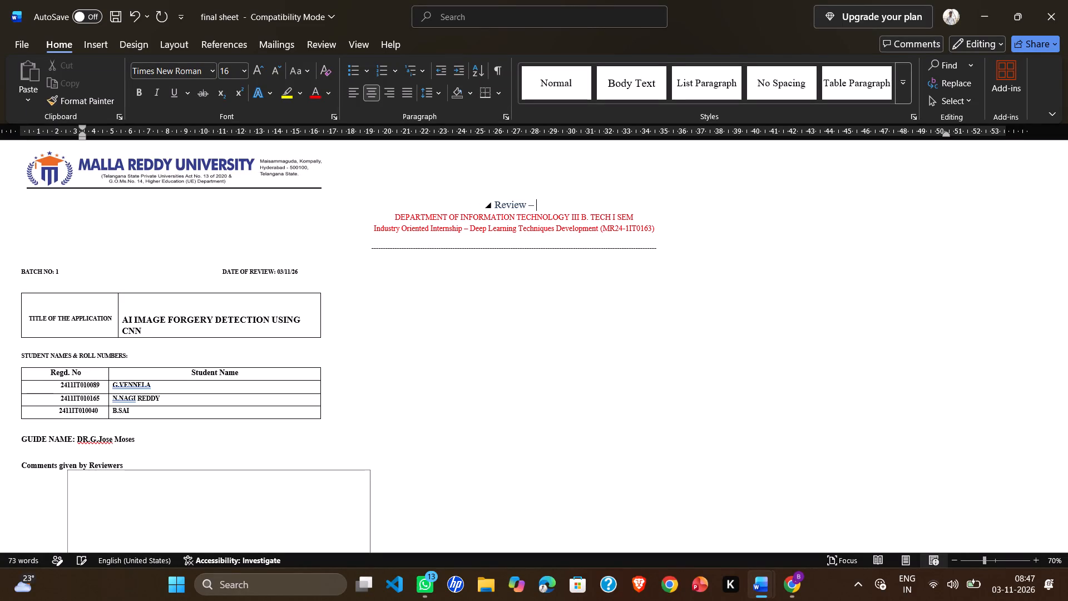
{"action": "key", "text": "e"}
{"action": "type", "text": "xternal"}
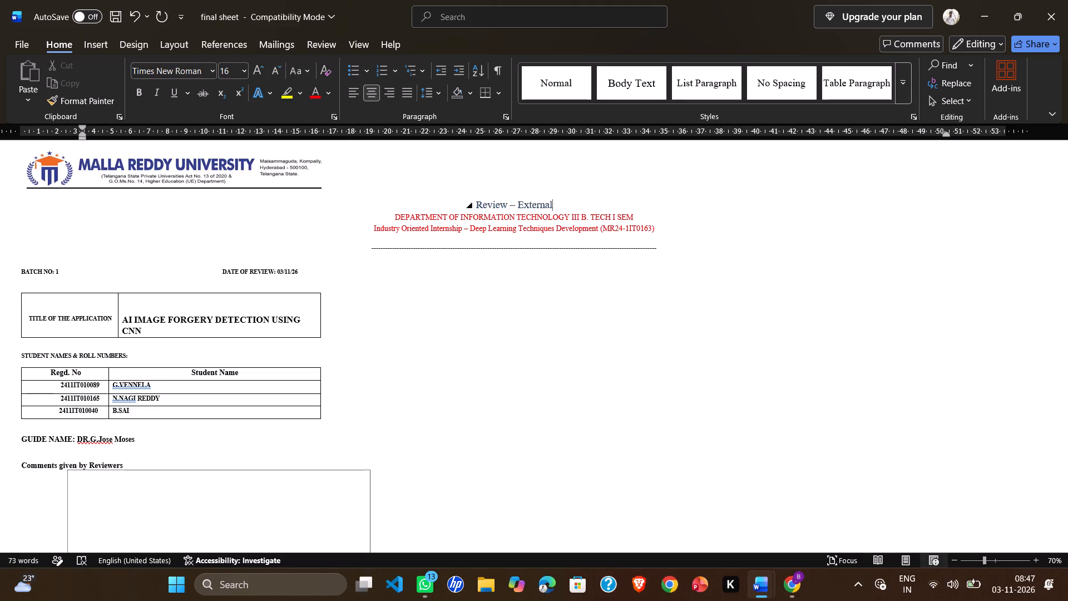
Save the External review sheet in Downloads as a PDF under the name FINAL.
{"action": "left_click", "coordinate": [18, 40]}
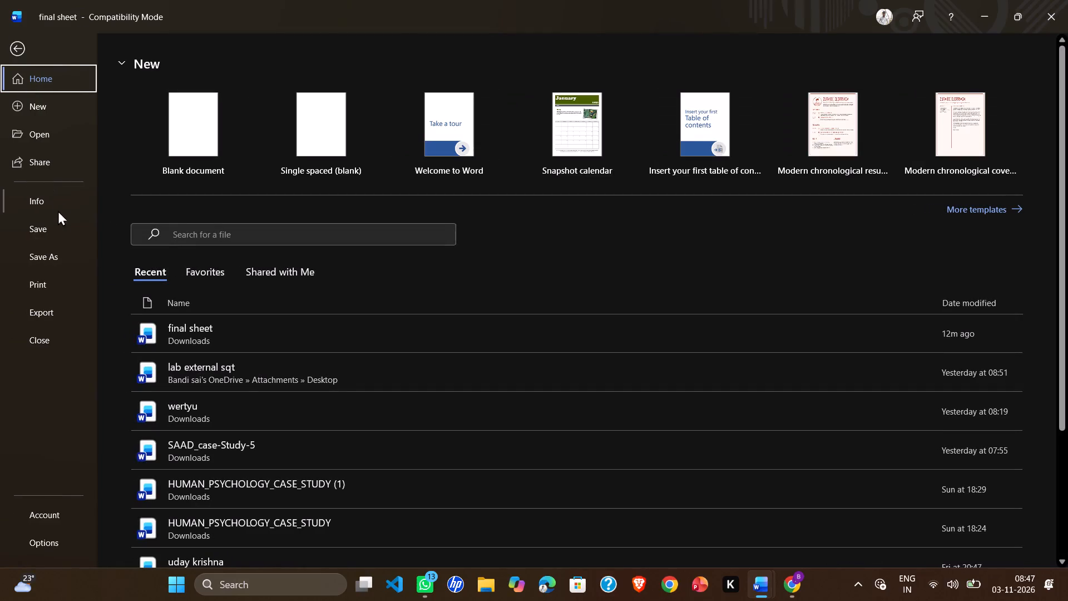
{"action": "left_click", "coordinate": [57, 252]}
{"action": "left_click", "coordinate": [198, 303]}
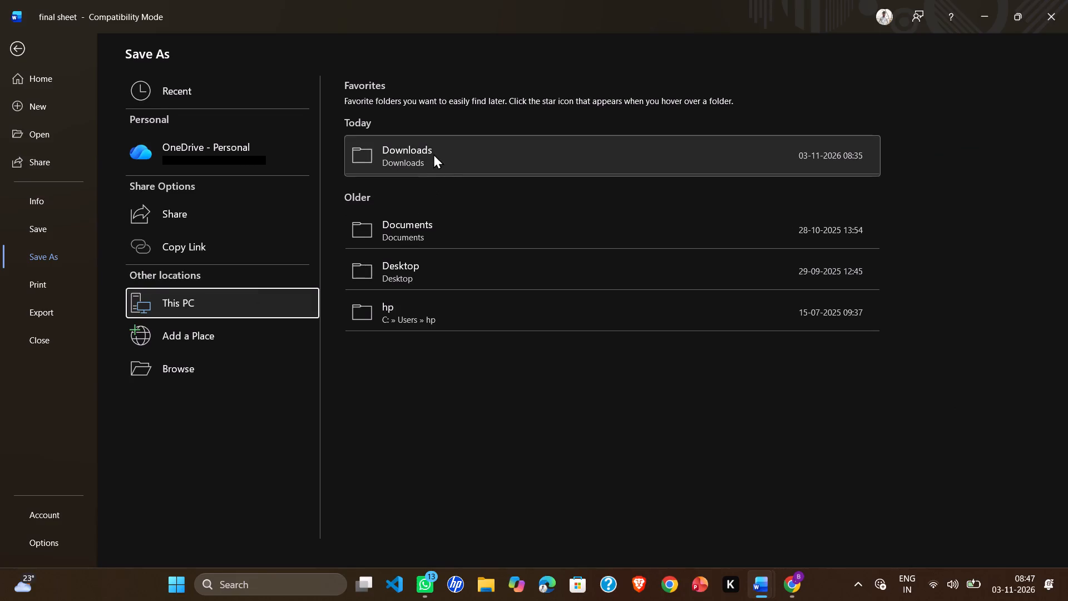
{"action": "left_click", "coordinate": [433, 154]}
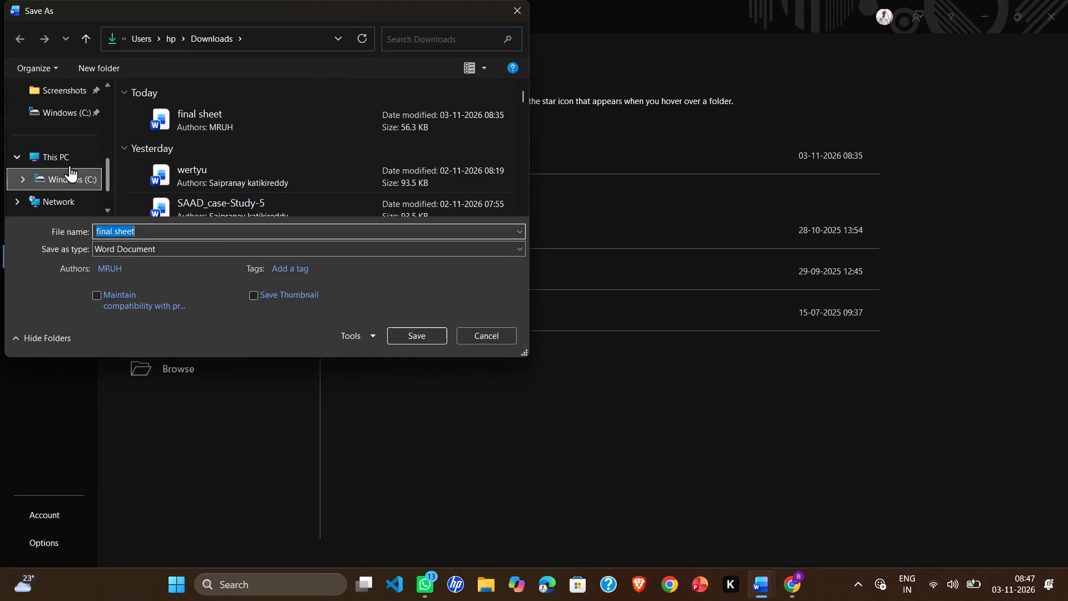
{"action": "scroll", "coordinate": [70, 165], "scroll_direction": "up", "scroll_amount": 1}
{"action": "scroll", "coordinate": [68, 150], "scroll_direction": "down", "scroll_amount": 1}
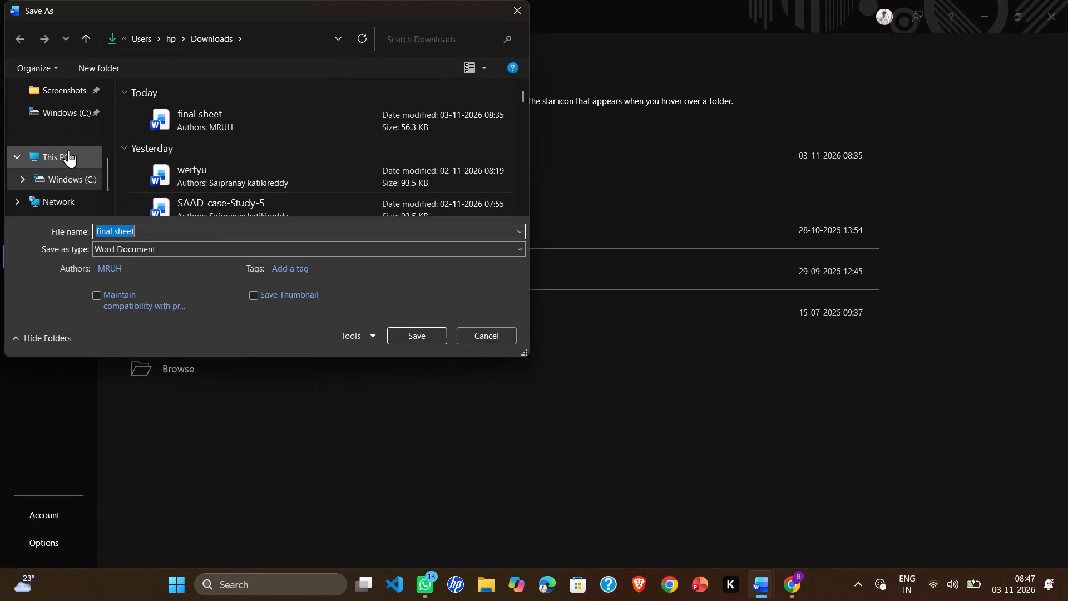
{"action": "scroll", "coordinate": [68, 150], "scroll_direction": "down", "scroll_amount": 1}
{"action": "scroll", "coordinate": [68, 150], "scroll_direction": "up", "scroll_amount": 1}
{"action": "left_click", "coordinate": [61, 152]}
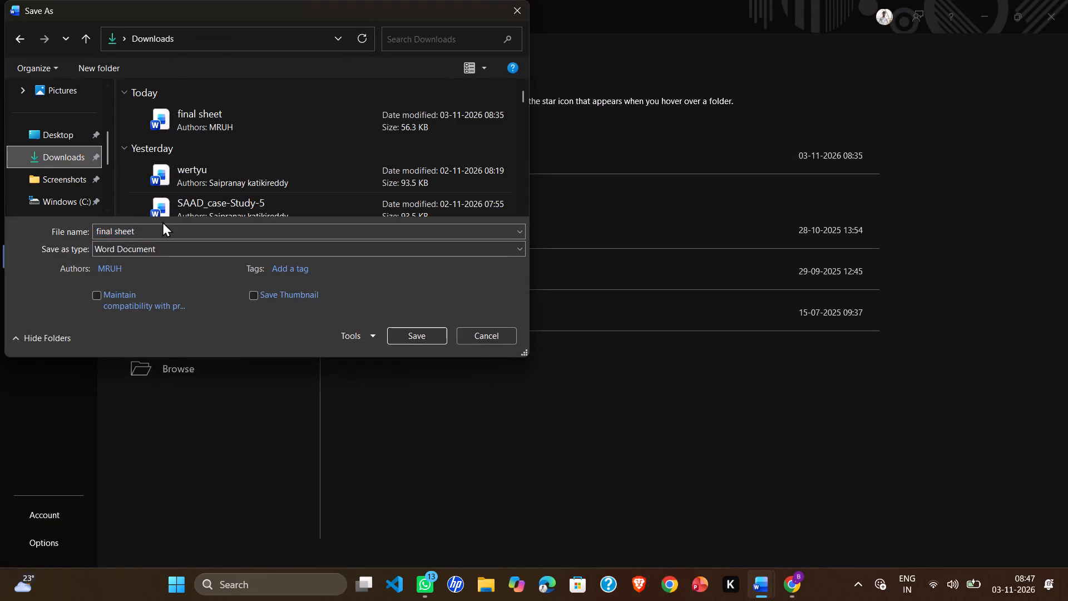
{"action": "left_click", "coordinate": [162, 224]}
{"action": "key", "text": "space"}
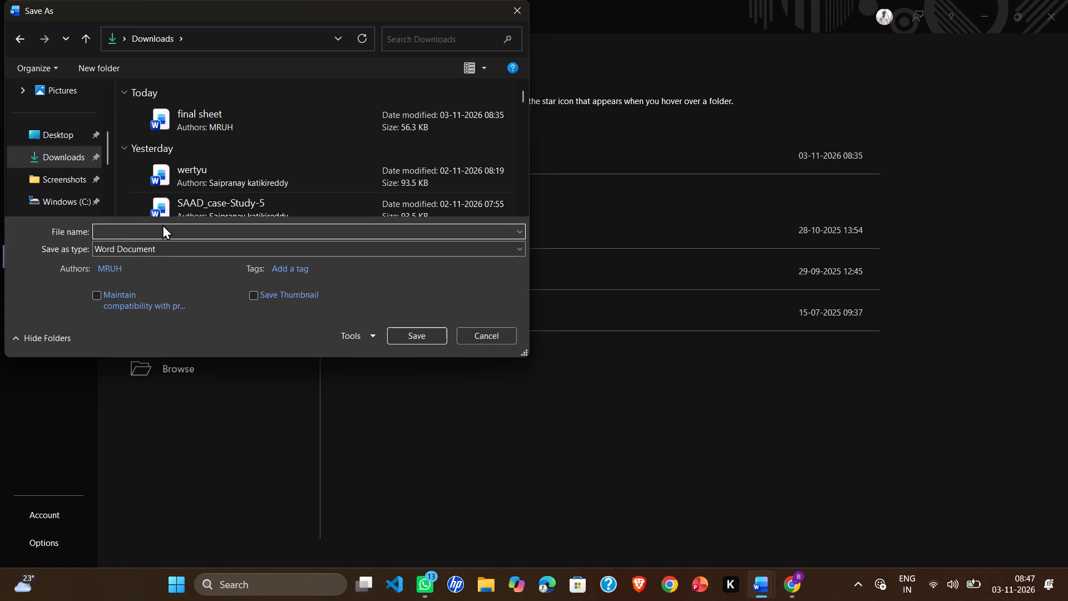
{"action": "type", "text": "FINAL"}
{"action": "left_click", "coordinate": [161, 251]}
{"action": "left_click", "coordinate": [120, 334]}
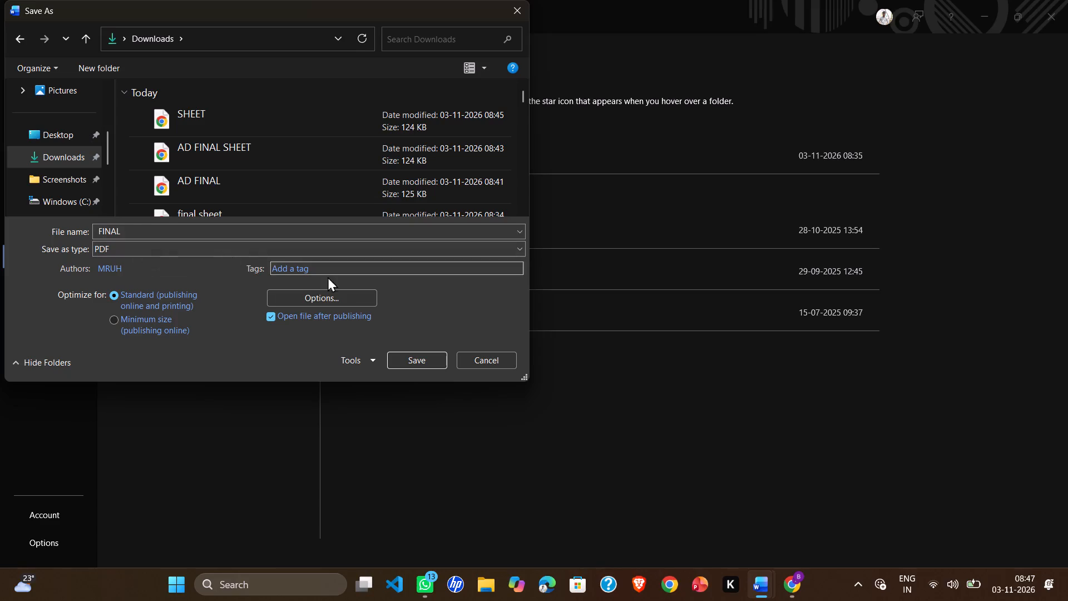
{"action": "left_click", "coordinate": [421, 361]}
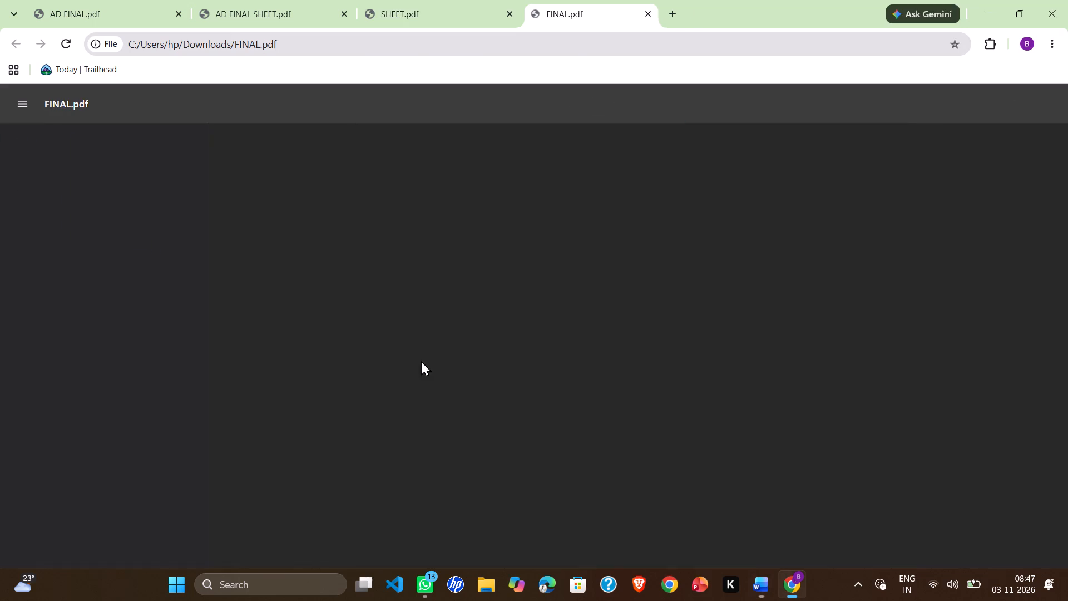
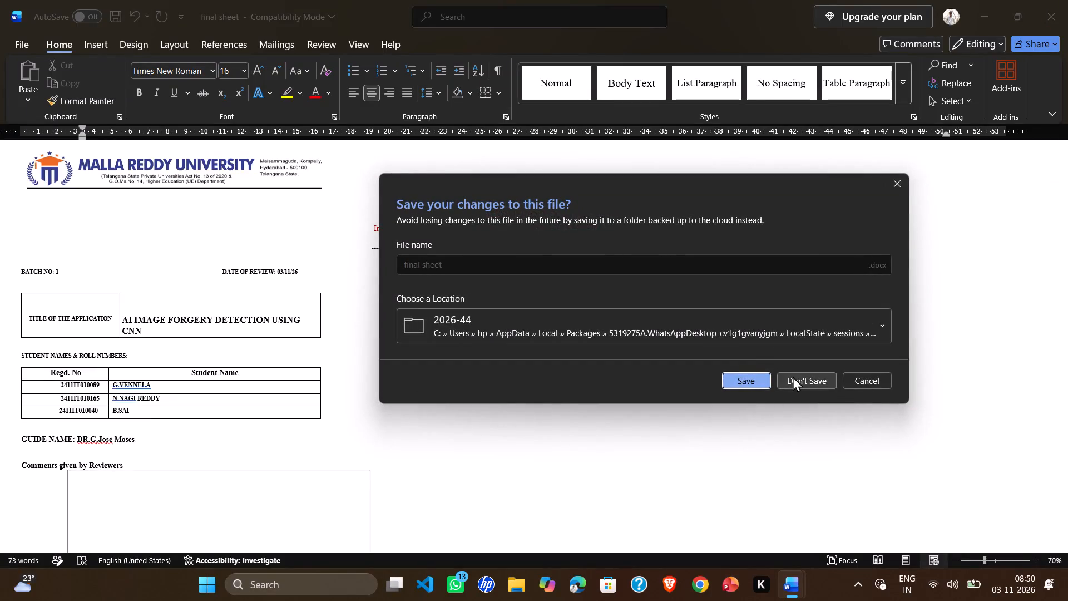
Close both open final sheet documents in Word without saving the changes.
{"action": "left_click", "coordinate": [790, 385]}
{"action": "left_click", "coordinate": [1043, 21]}
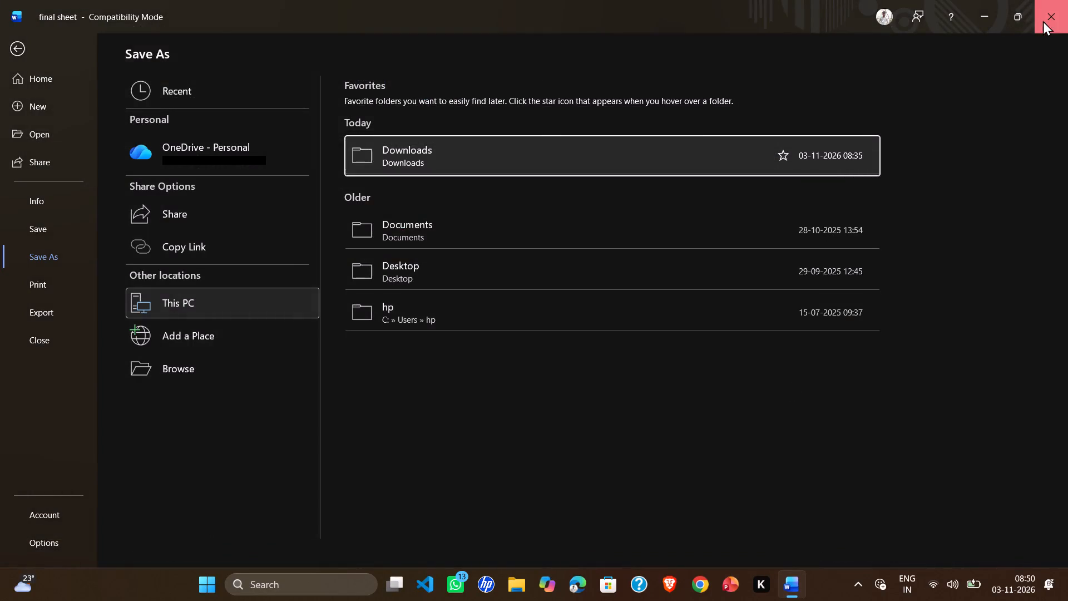
{"action": "left_click", "coordinate": [581, 390]}
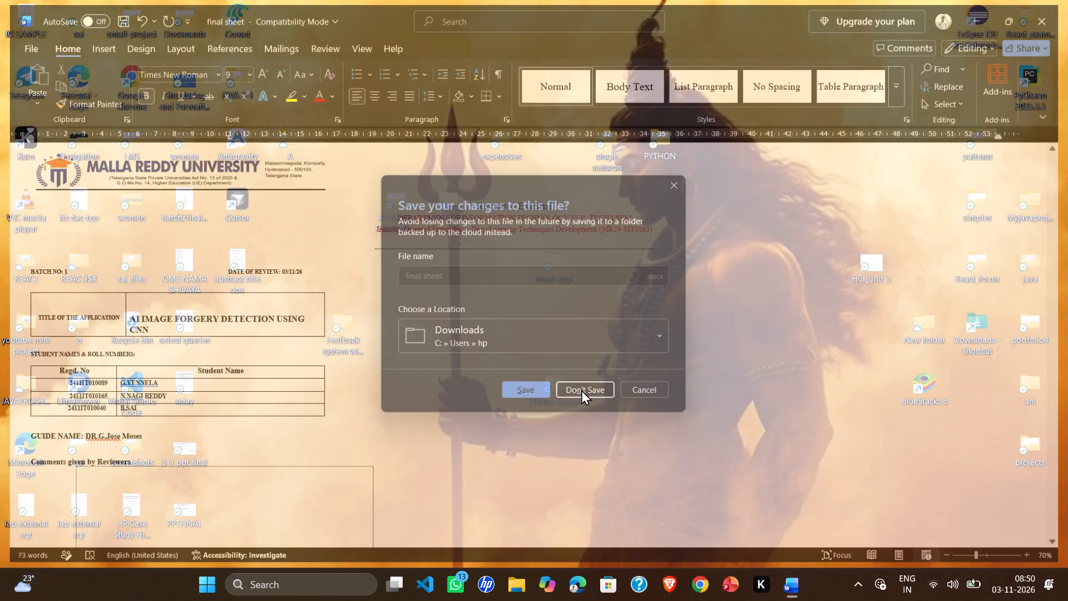
Refresh the desktop and hide all of its icons.
{"action": "right_click", "coordinate": [742, 263]}
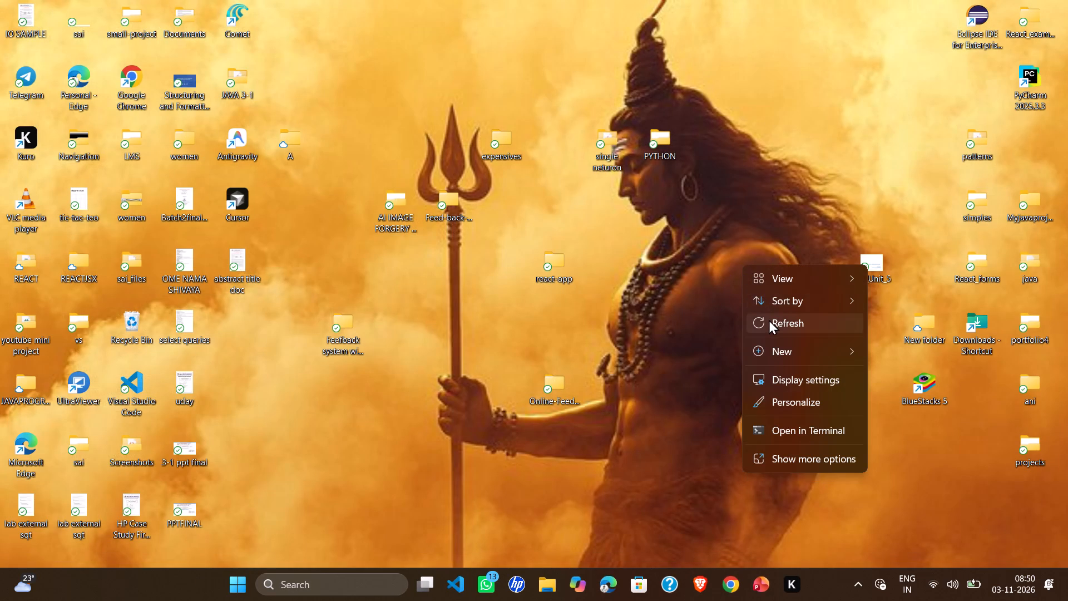
{"action": "left_click", "coordinate": [769, 319]}
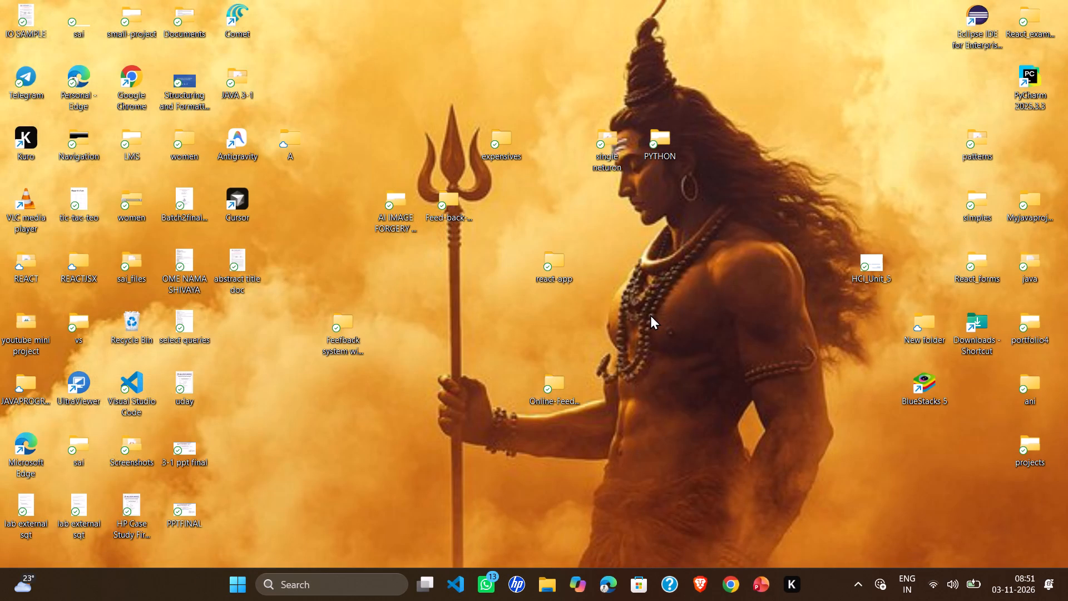
{"action": "right_click", "coordinate": [674, 270]}
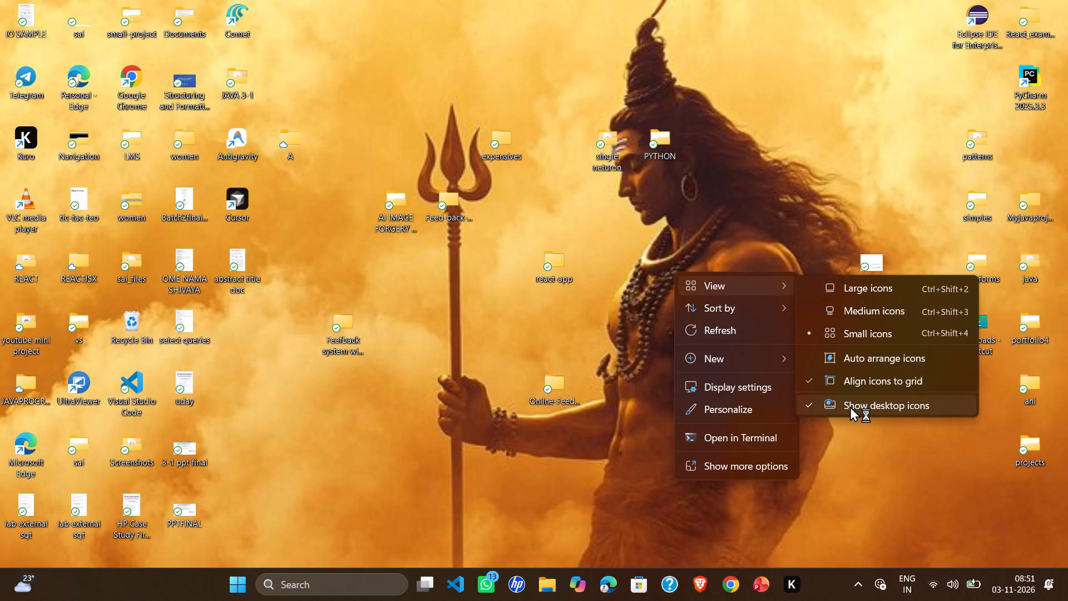
{"action": "left_click", "coordinate": [850, 406]}
Switch to Microsoft Edge and close the abstract title doc.pdf and iLovePDF Download file pages.
{"action": "right_click", "coordinate": [772, 357]}
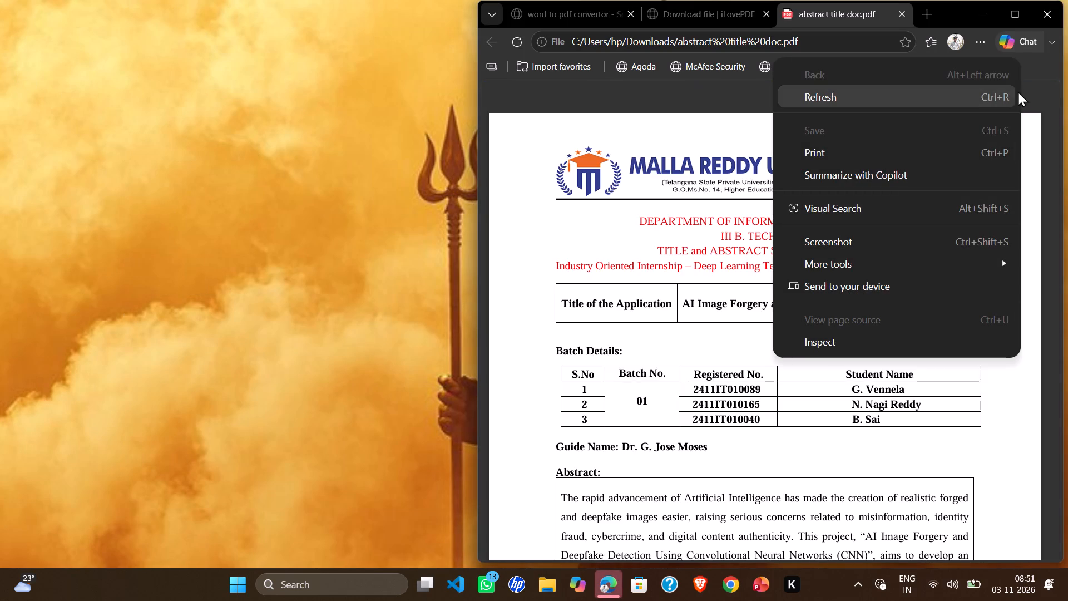
{"action": "left_click", "coordinate": [1055, 3]}
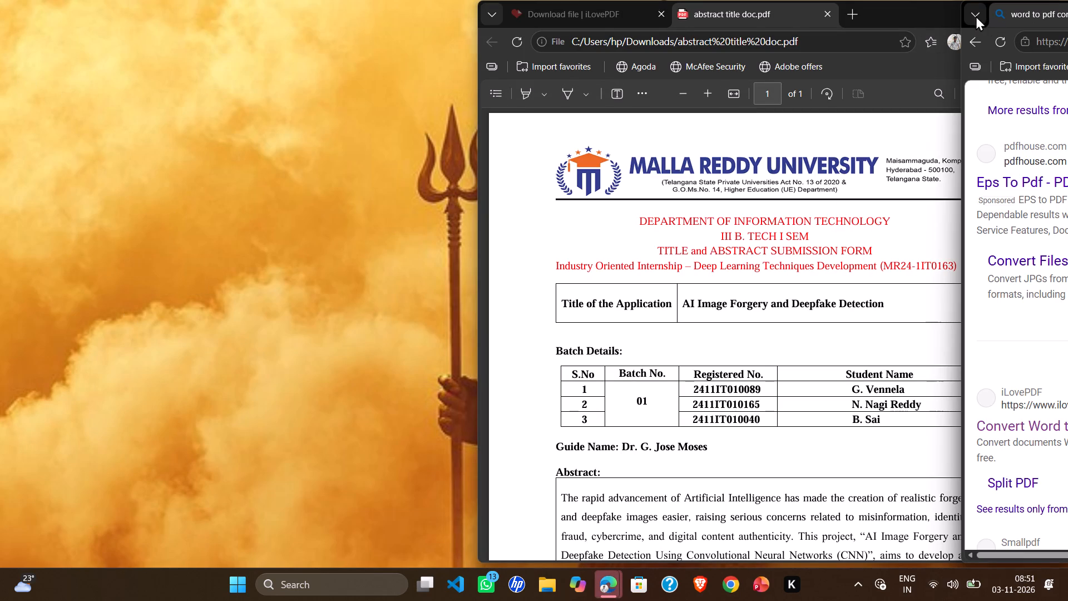
{"action": "left_click", "coordinate": [975, 9]}
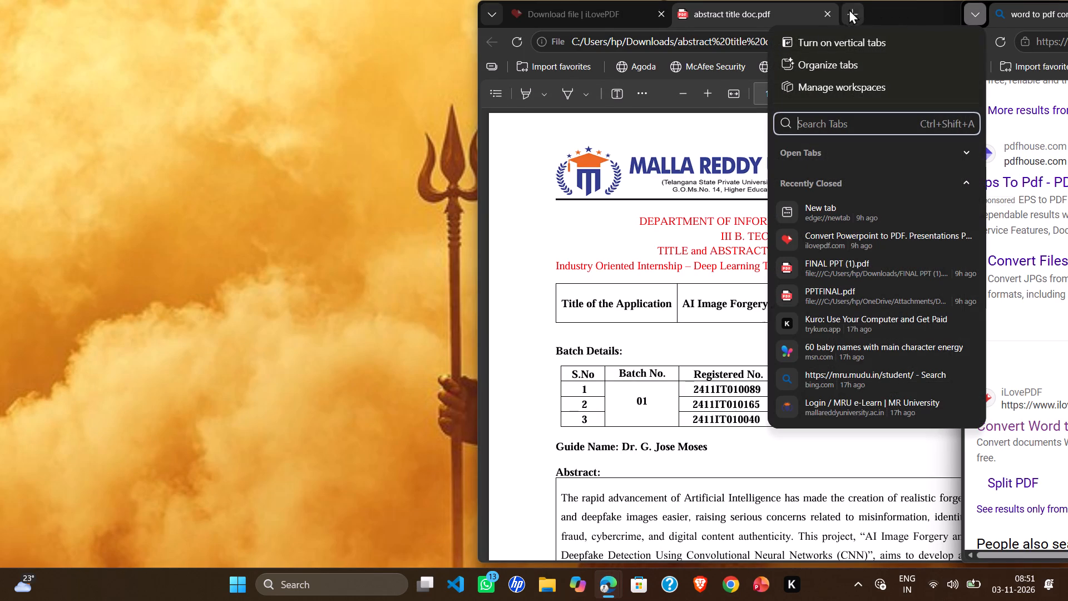
{"action": "left_click", "coordinate": [825, 7]}
{"action": "left_click", "coordinate": [829, 19]}
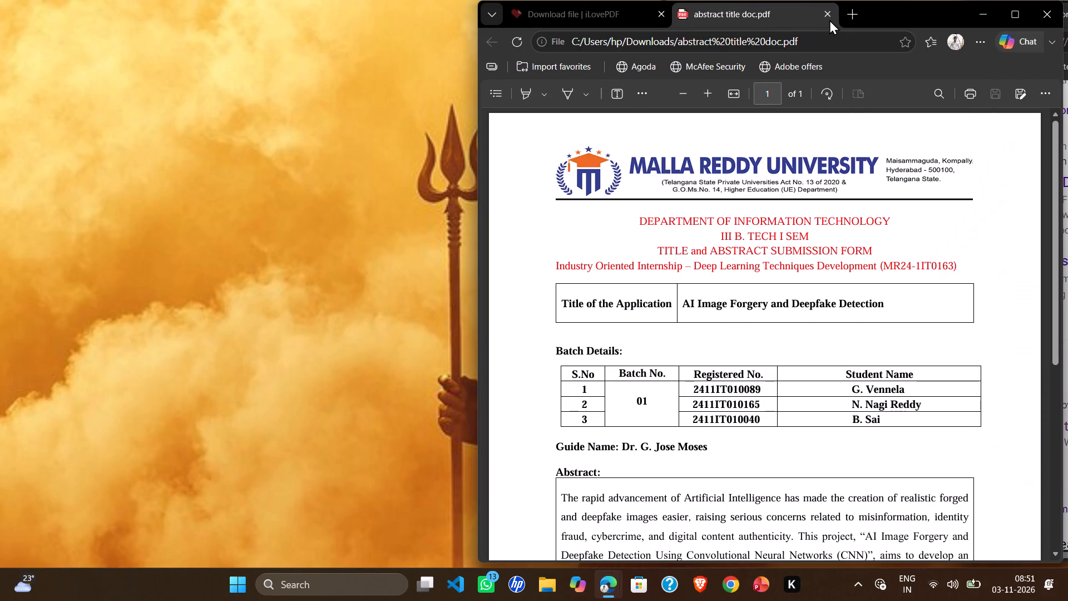
{"action": "left_click", "coordinate": [822, 11]}
{"action": "left_click", "coordinate": [823, 11]}
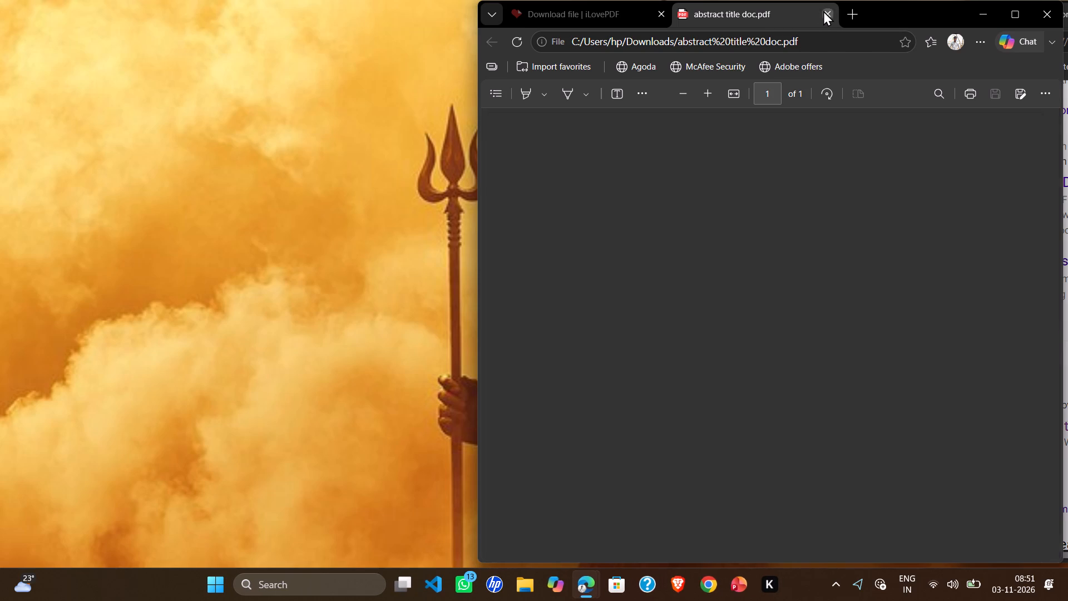
{"action": "left_click", "coordinate": [659, 14]}
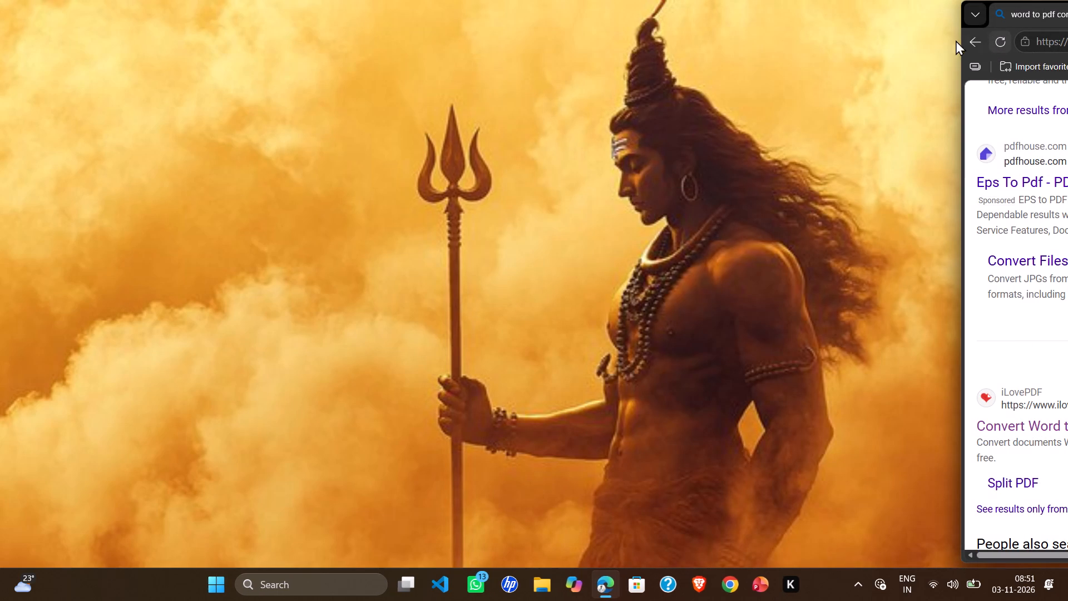
Close the remaining Edge window with the word to pdf convertor search and return to the empty desktop.
{"action": "left_click", "coordinate": [971, 17]}
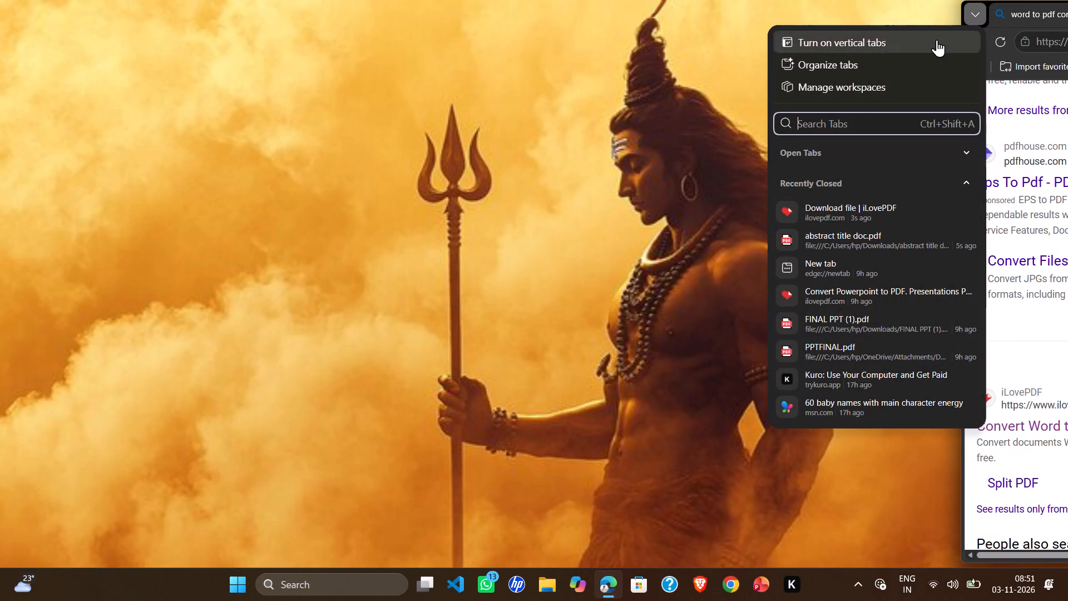
{"action": "left_click", "coordinate": [711, 144]}
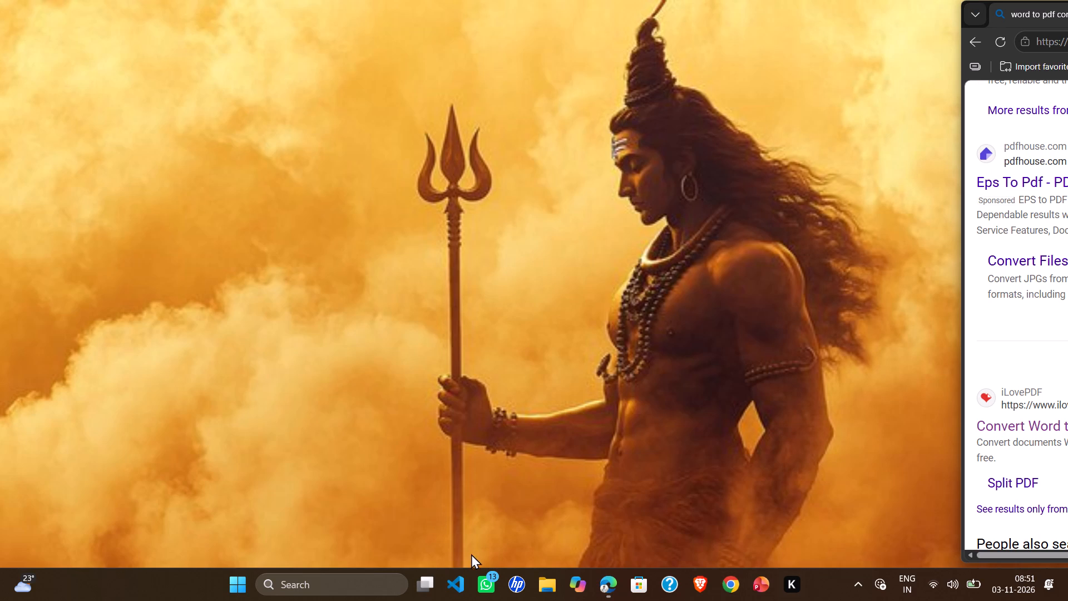
{"action": "left_click", "coordinate": [430, 580]}
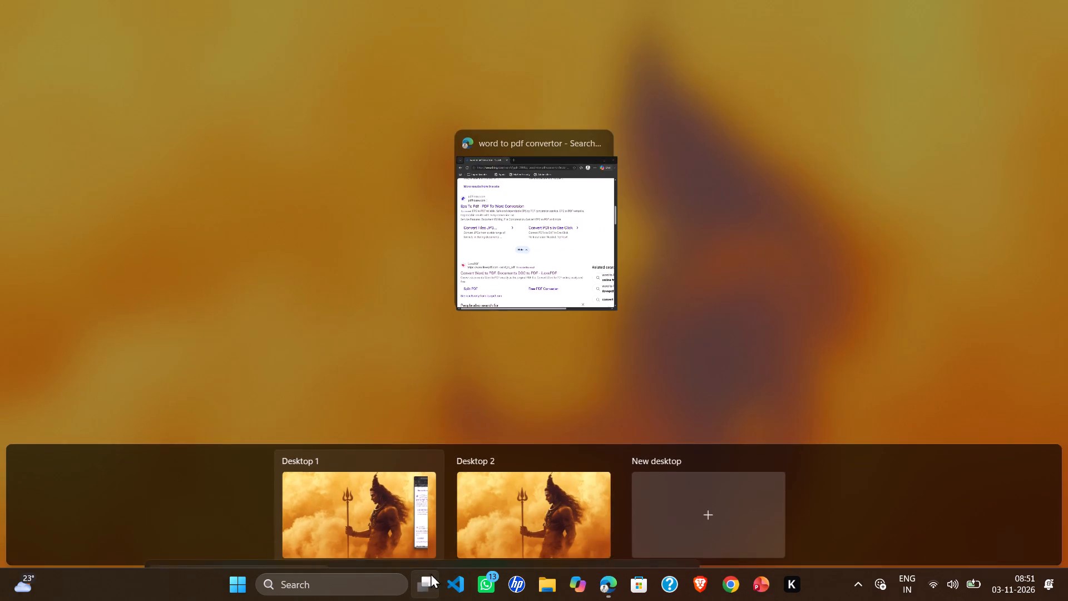
{"action": "left_click", "coordinate": [589, 142]}
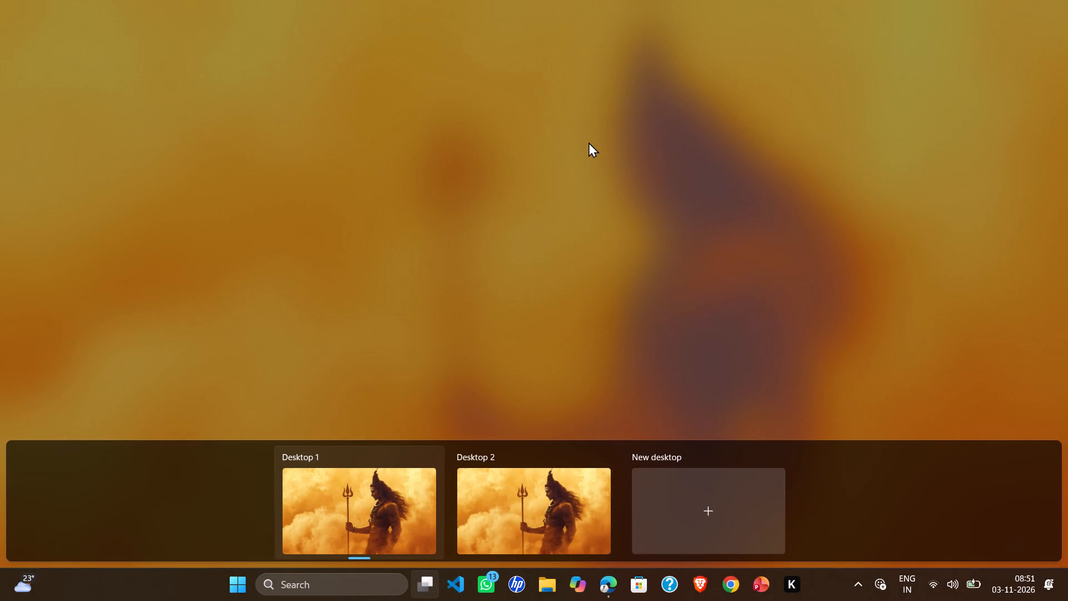
{"action": "left_click", "coordinate": [600, 155]}
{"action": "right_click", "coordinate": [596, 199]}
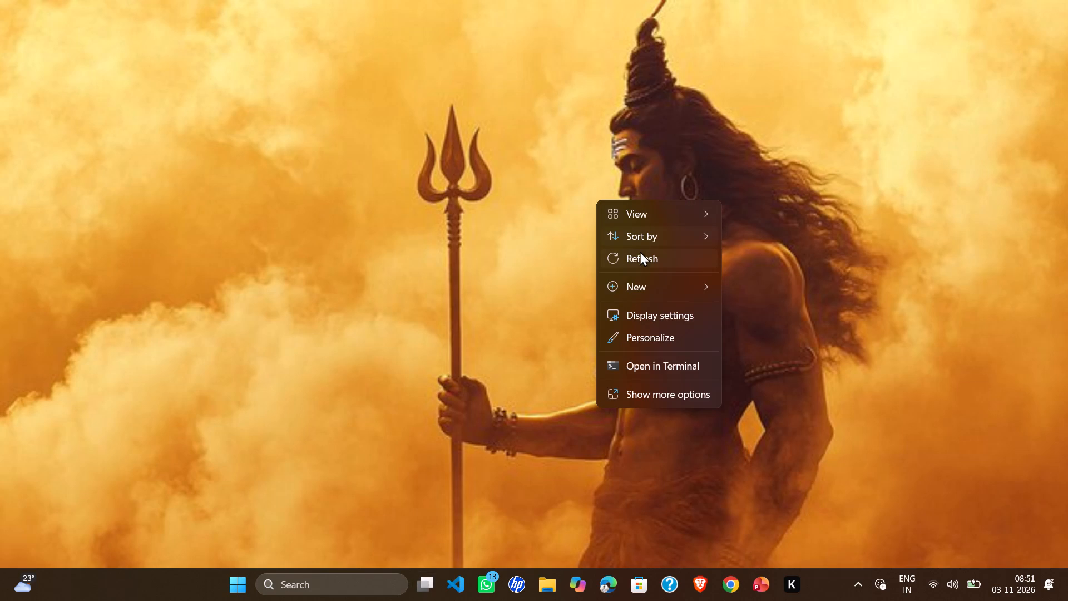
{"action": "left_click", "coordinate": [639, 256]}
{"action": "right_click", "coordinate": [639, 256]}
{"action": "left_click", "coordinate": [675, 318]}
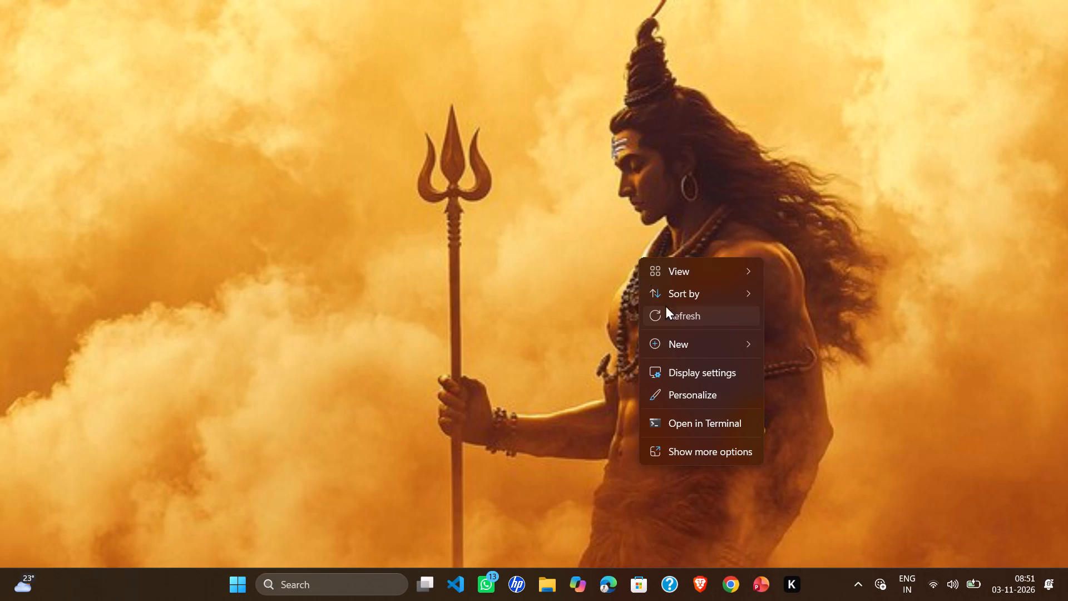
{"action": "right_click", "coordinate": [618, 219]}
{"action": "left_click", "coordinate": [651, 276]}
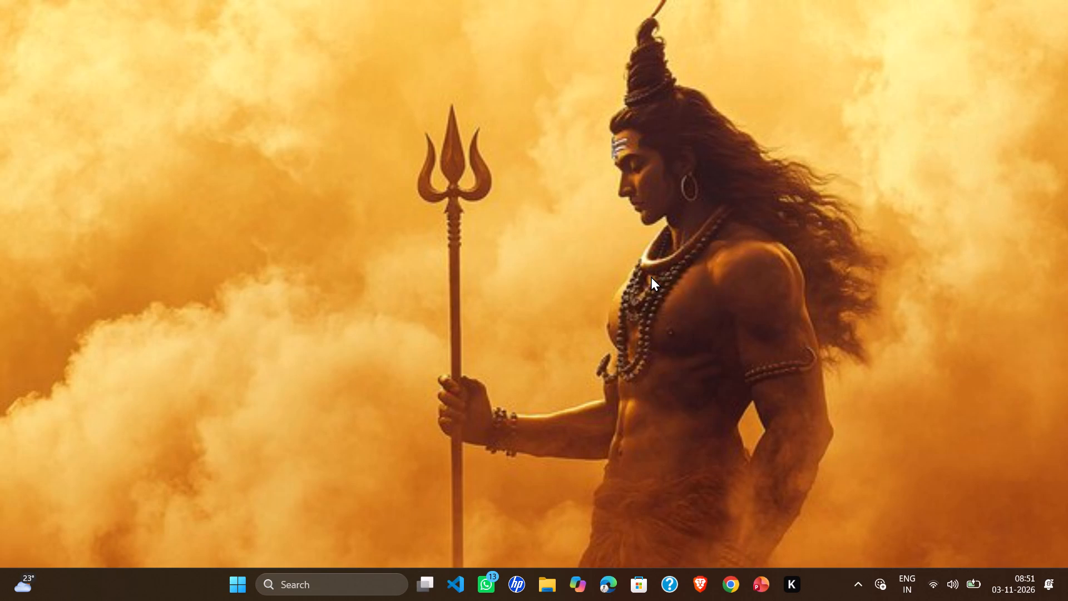
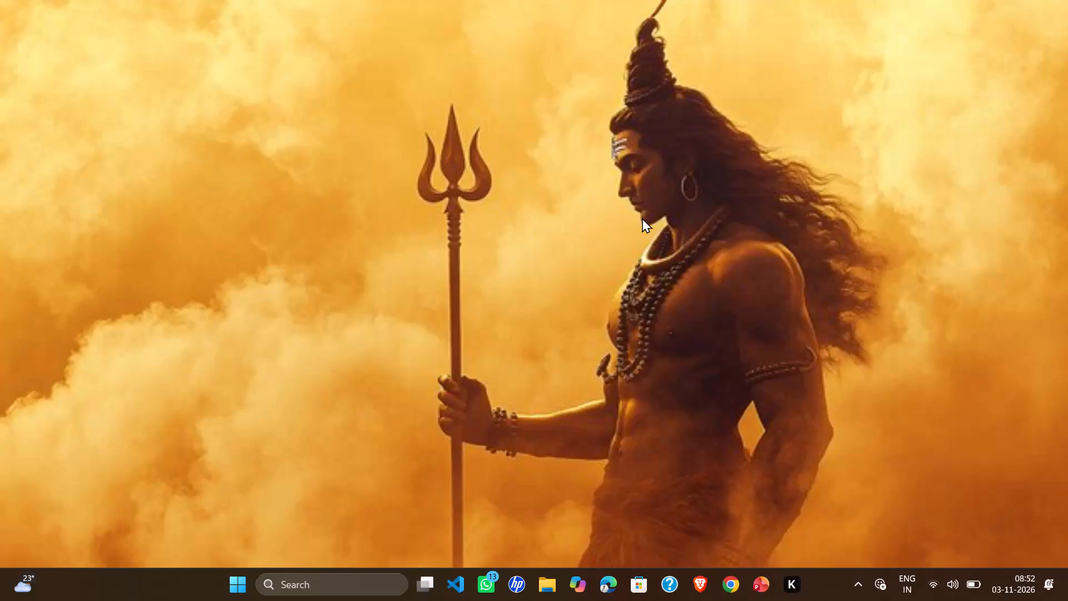
Refresh the empty desktop four times.
{"action": "left_click", "coordinate": [685, 279]}
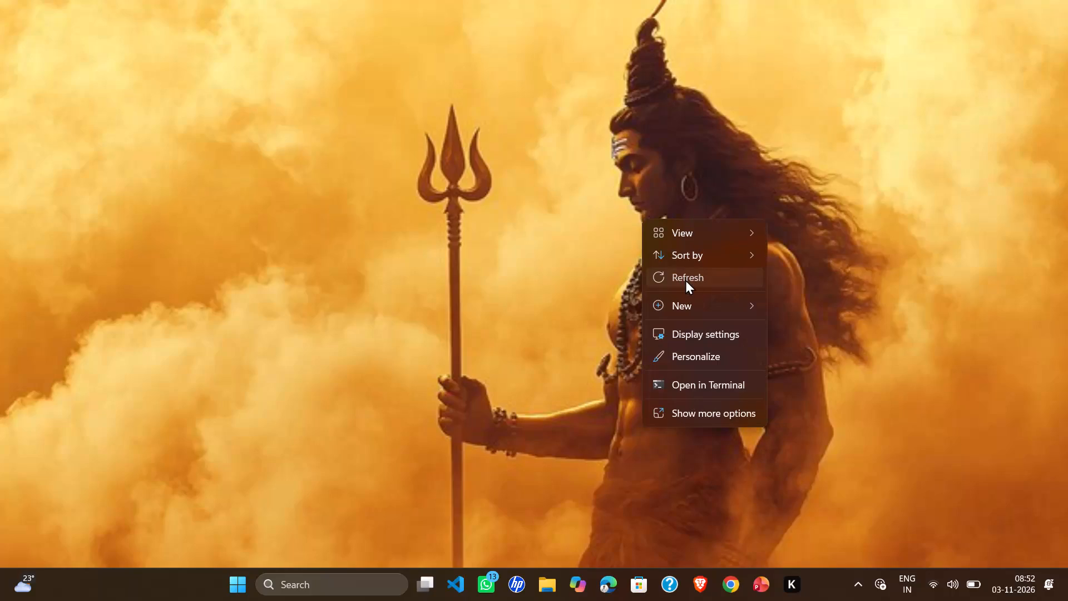
{"action": "right_click", "coordinate": [669, 261]}
{"action": "left_click", "coordinate": [700, 318]}
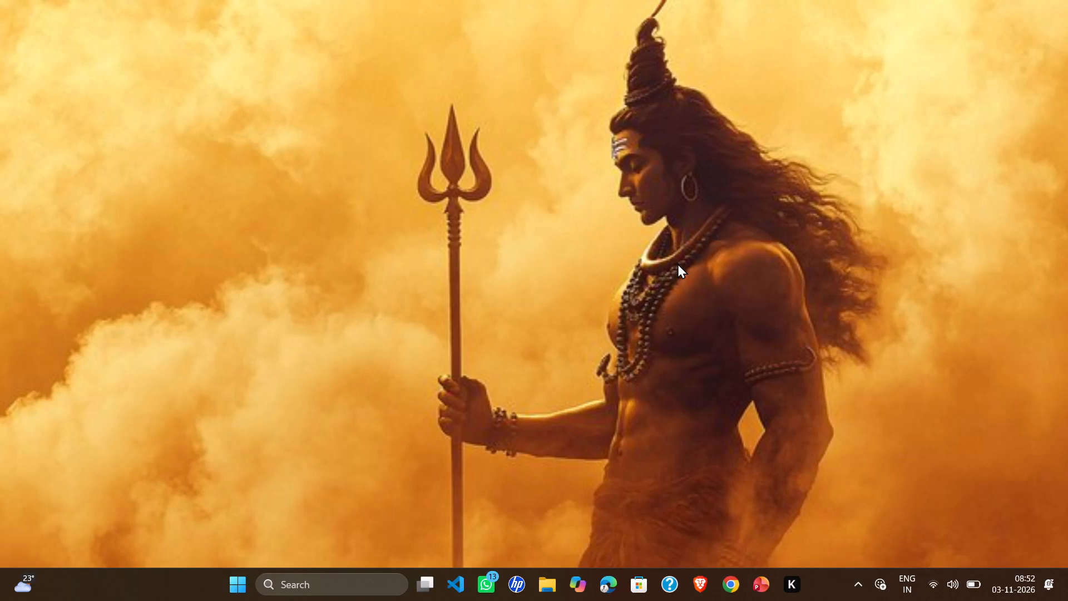
{"action": "right_click", "coordinate": [678, 263]}
{"action": "left_click", "coordinate": [710, 320]}
{"action": "right_click", "coordinate": [699, 262]}
{"action": "left_click", "coordinate": [735, 327]}
Open the Downloads folder in File Explorer and delete the AD FINAL SHEET and FINAL REVIEW SHEET files.
{"action": "left_click", "coordinate": [541, 585]}
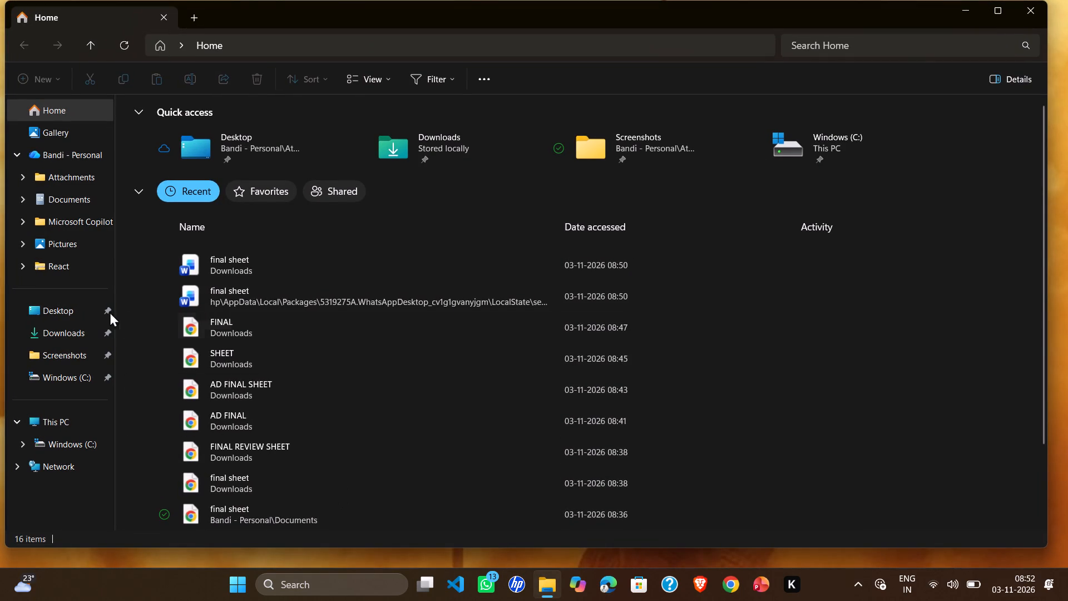
{"action": "left_click", "coordinate": [81, 326]}
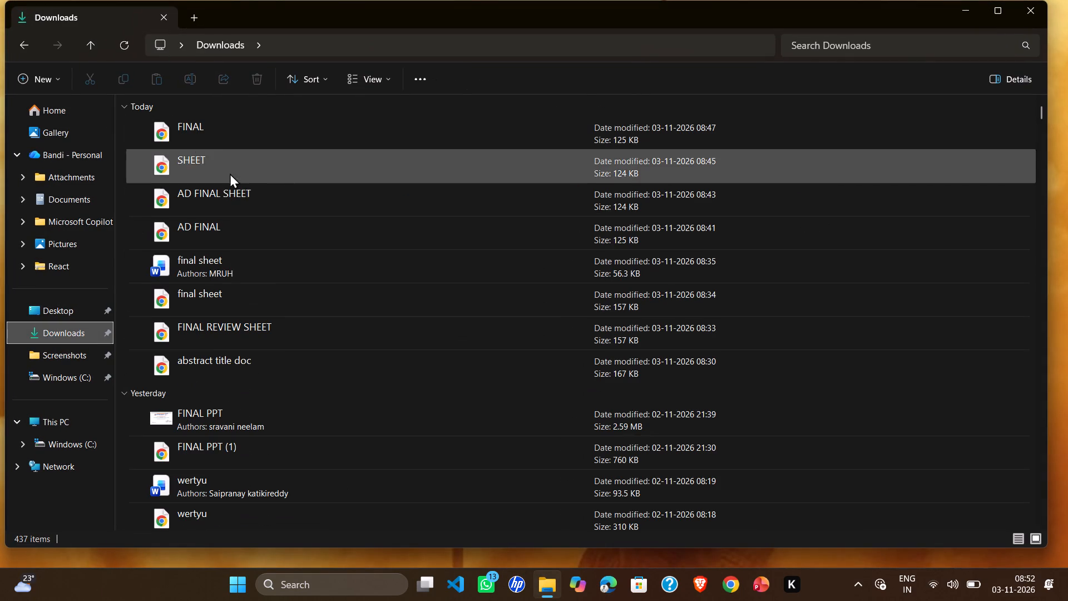
{"action": "right_click", "coordinate": [234, 190]}
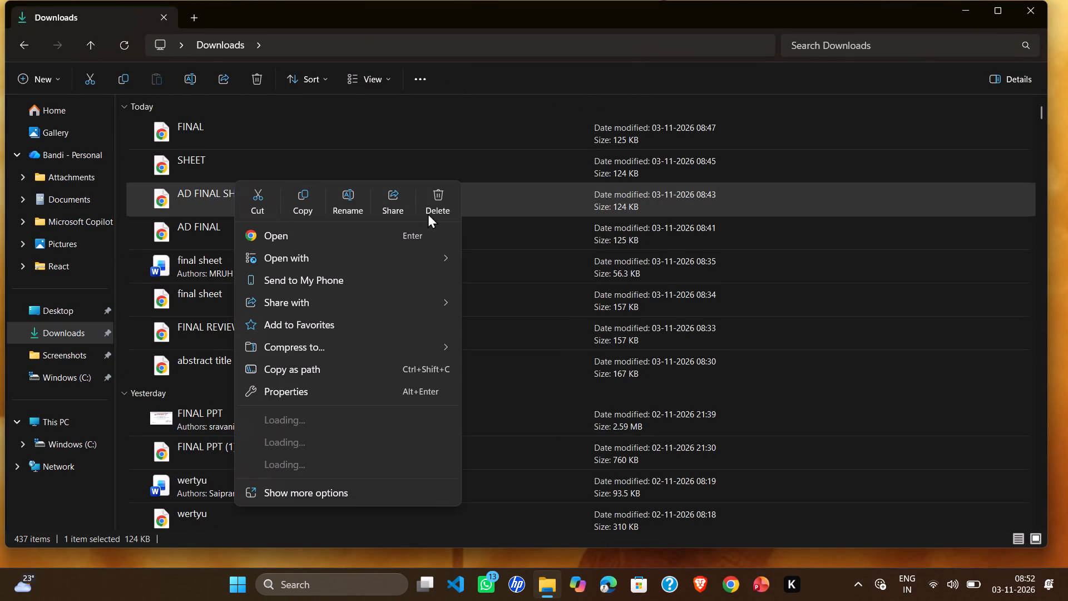
{"action": "left_click", "coordinate": [431, 199]}
{"action": "right_click", "coordinate": [284, 218]}
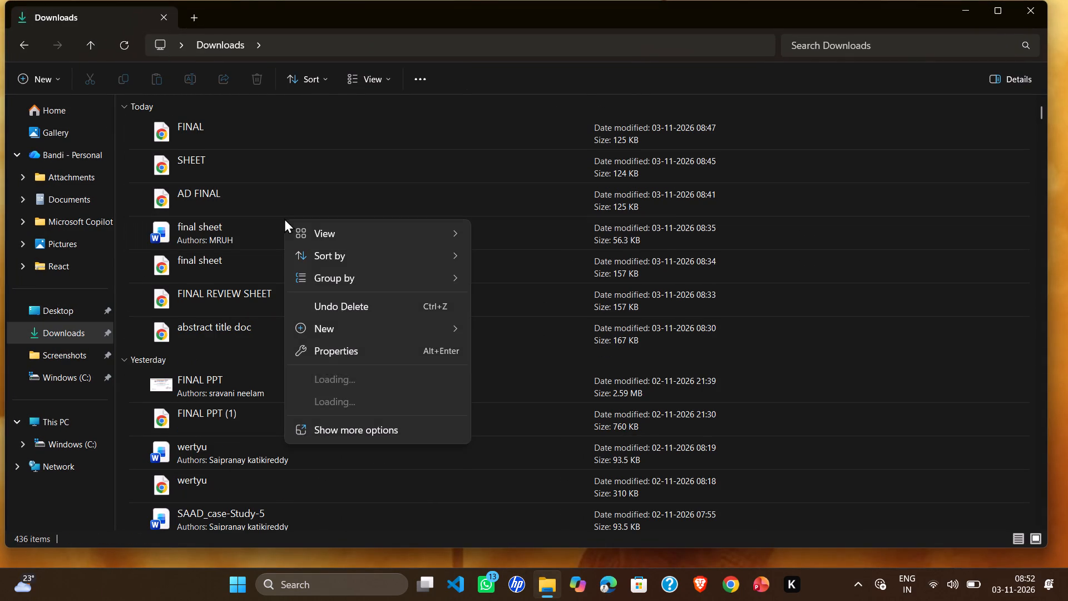
{"action": "left_click", "coordinate": [225, 287]}
{"action": "right_click", "coordinate": [225, 287]}
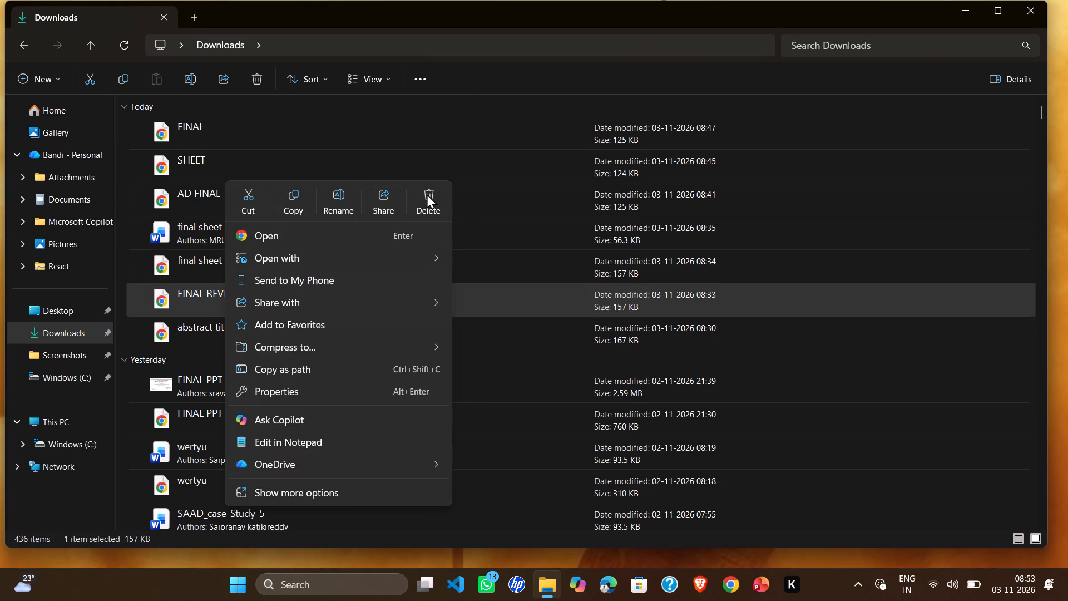
{"action": "left_click", "coordinate": [427, 196]}
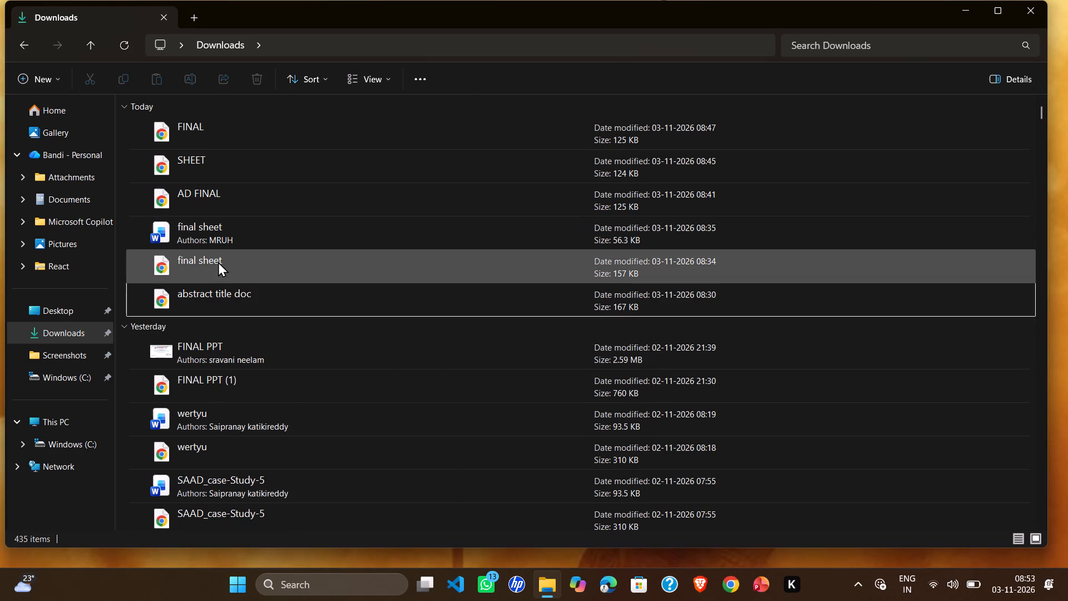
Delete the final sheet PDF and the AD FINAL file from today's downloads, keeping the final sheet Word document.
{"action": "right_click", "coordinate": [217, 262]}
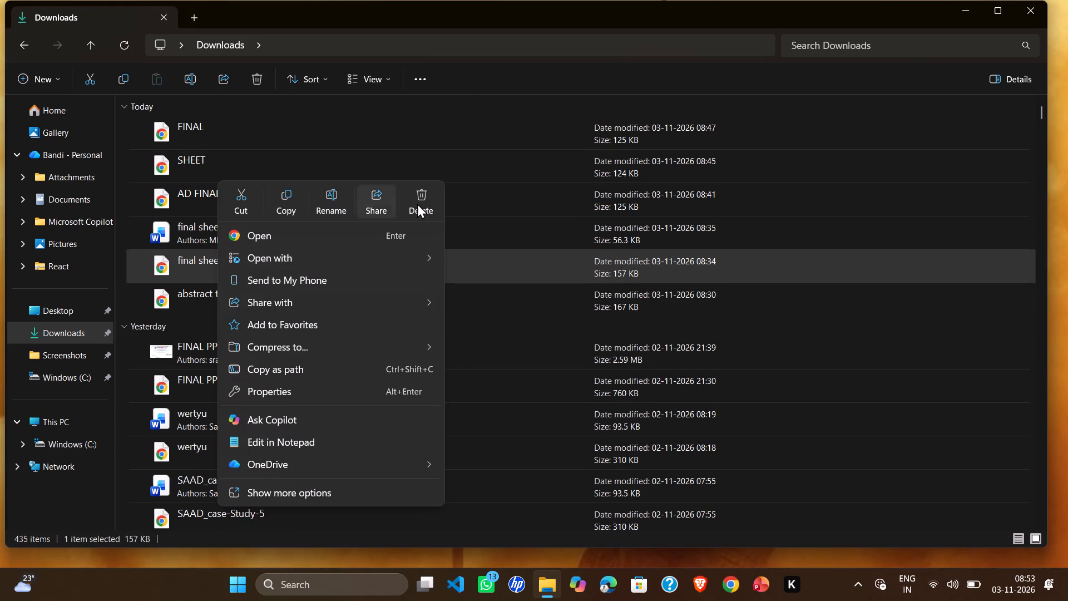
{"action": "left_click", "coordinate": [417, 203]}
{"action": "right_click", "coordinate": [230, 193]}
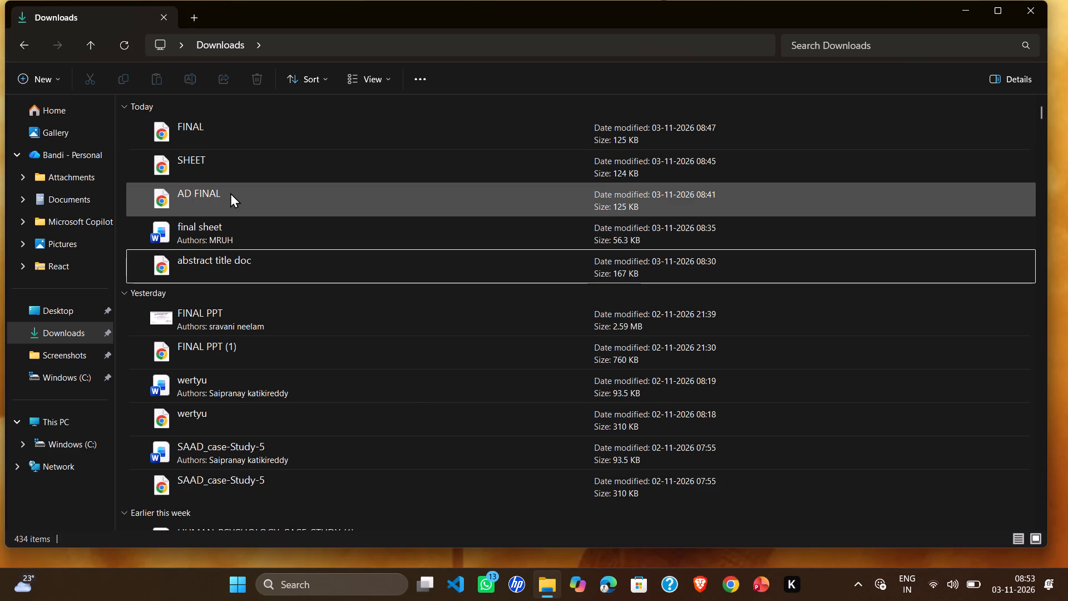
{"action": "left_click", "coordinate": [212, 194]}
{"action": "right_click", "coordinate": [212, 194]}
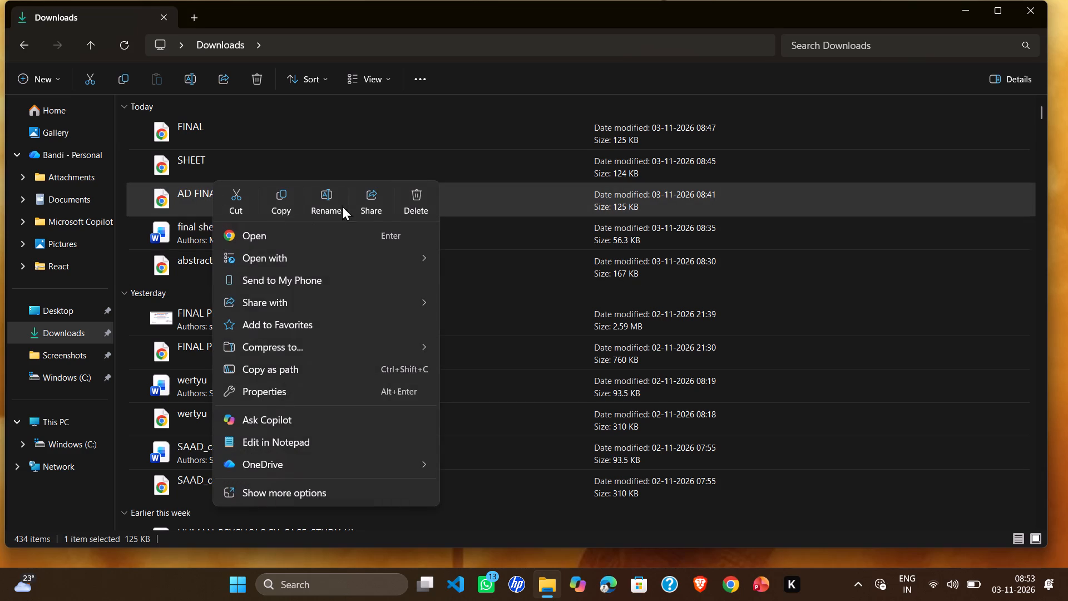
{"action": "left_click", "coordinate": [419, 201]}
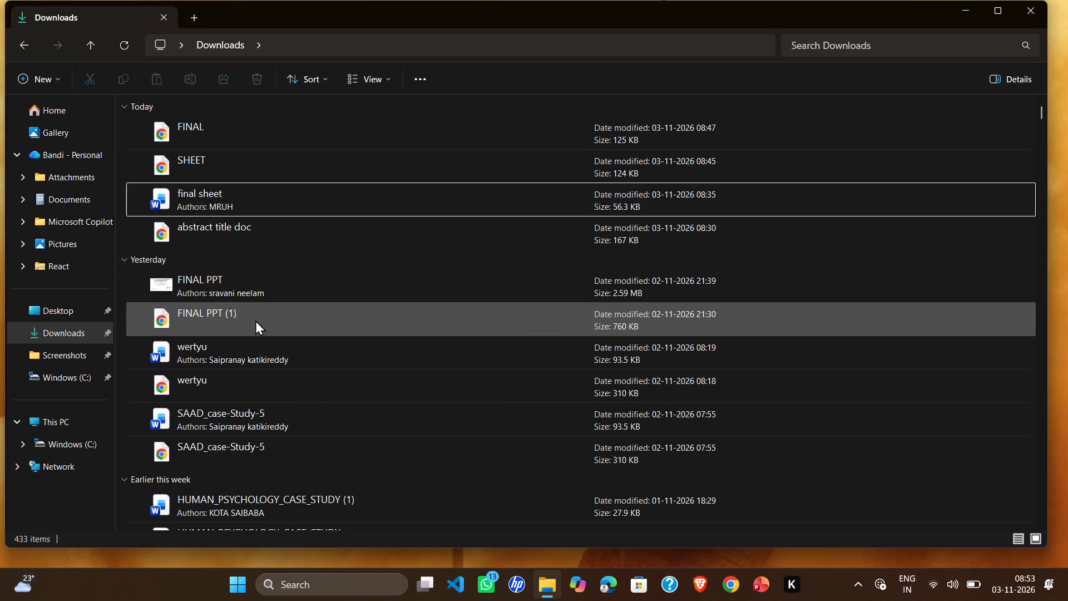
{"action": "scroll", "coordinate": [238, 299], "scroll_direction": "down", "scroll_amount": 1}
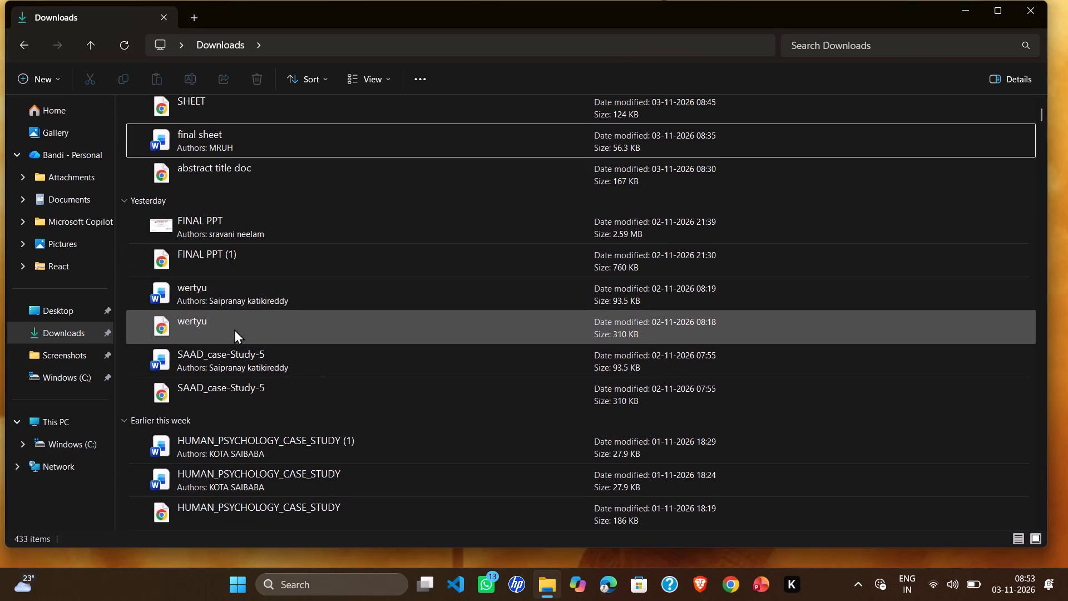
{"action": "scroll", "coordinate": [245, 354], "scroll_direction": "down", "scroll_amount": 3}
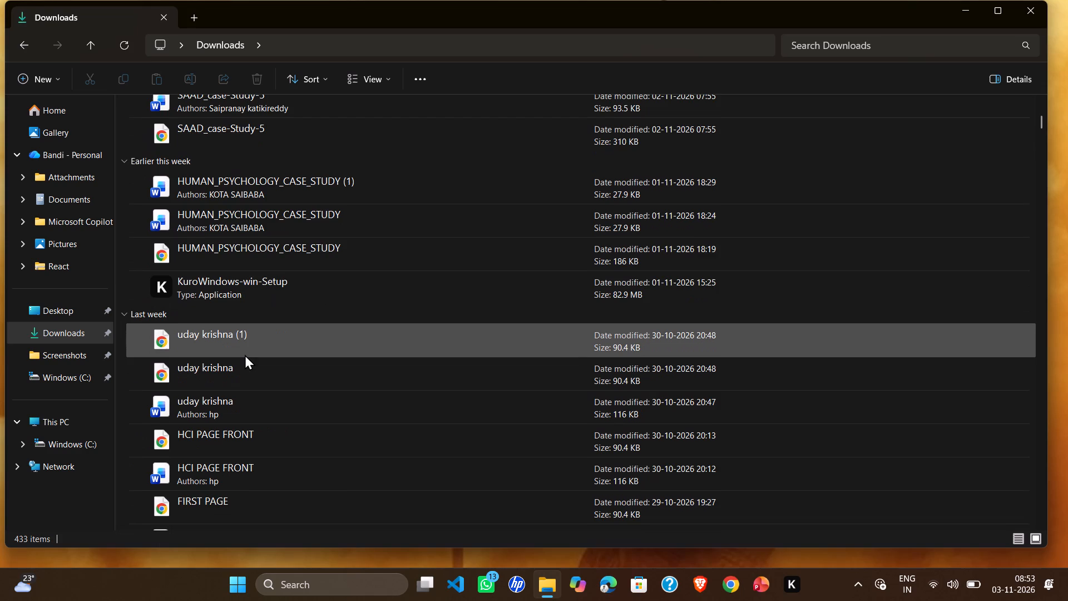
{"action": "scroll", "coordinate": [245, 354], "scroll_direction": "down", "scroll_amount": 1}
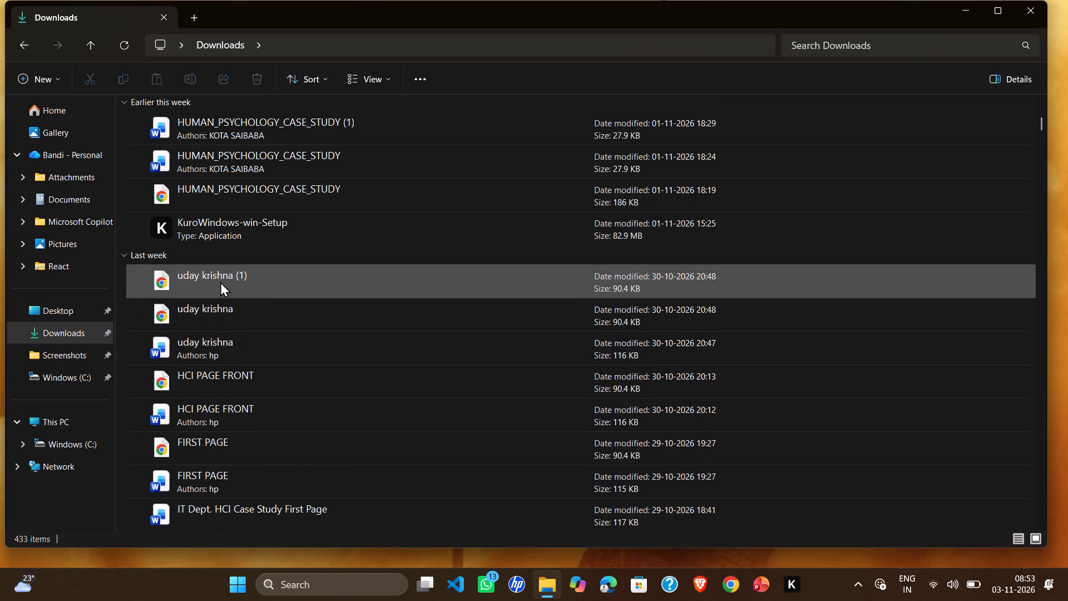
{"action": "right_click", "coordinate": [220, 282]}
{"action": "left_click", "coordinate": [406, 208]}
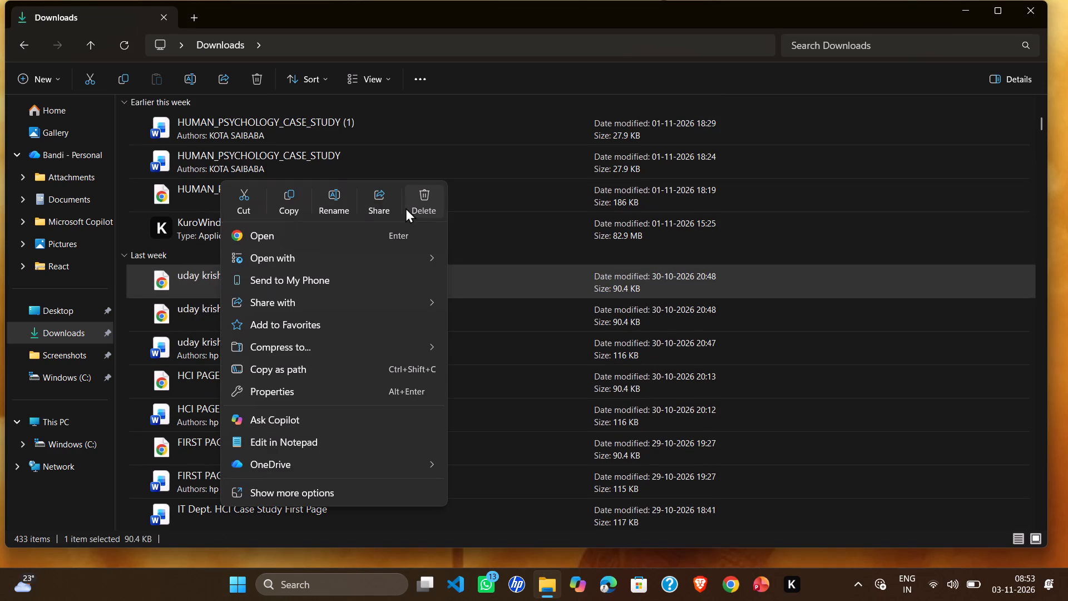
{"action": "right_click", "coordinate": [233, 305]}
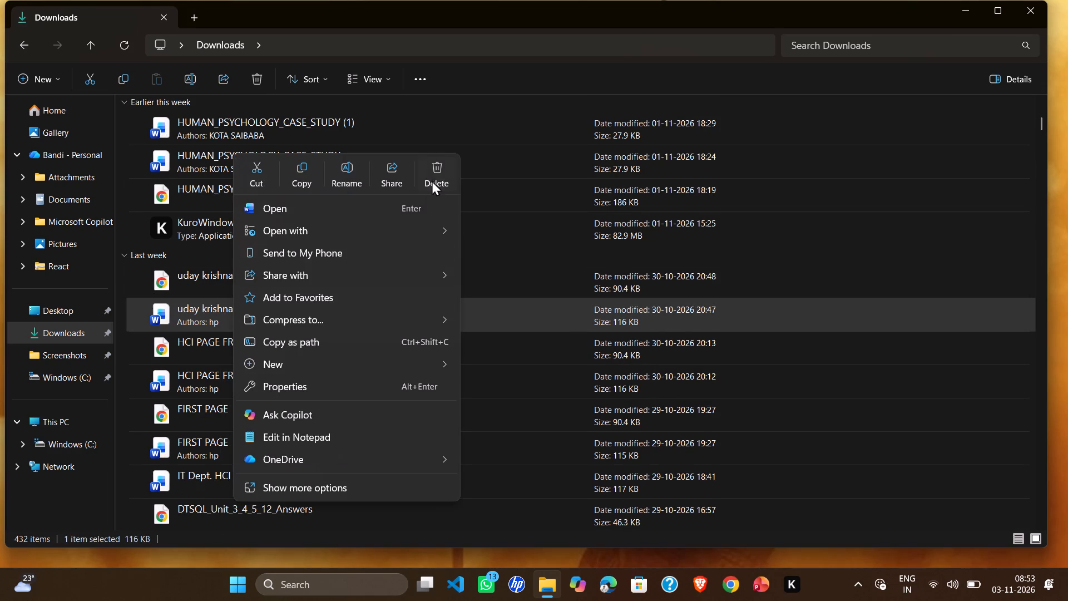
{"action": "left_click", "coordinate": [423, 171]}
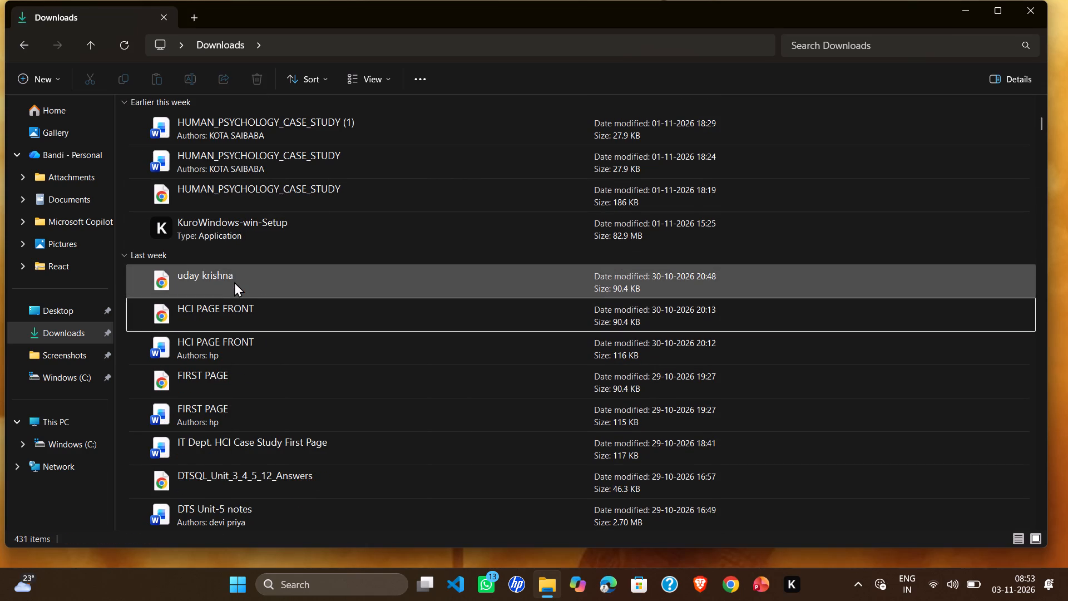
{"action": "right_click", "coordinate": [234, 282]}
{"action": "right_click", "coordinate": [226, 284]}
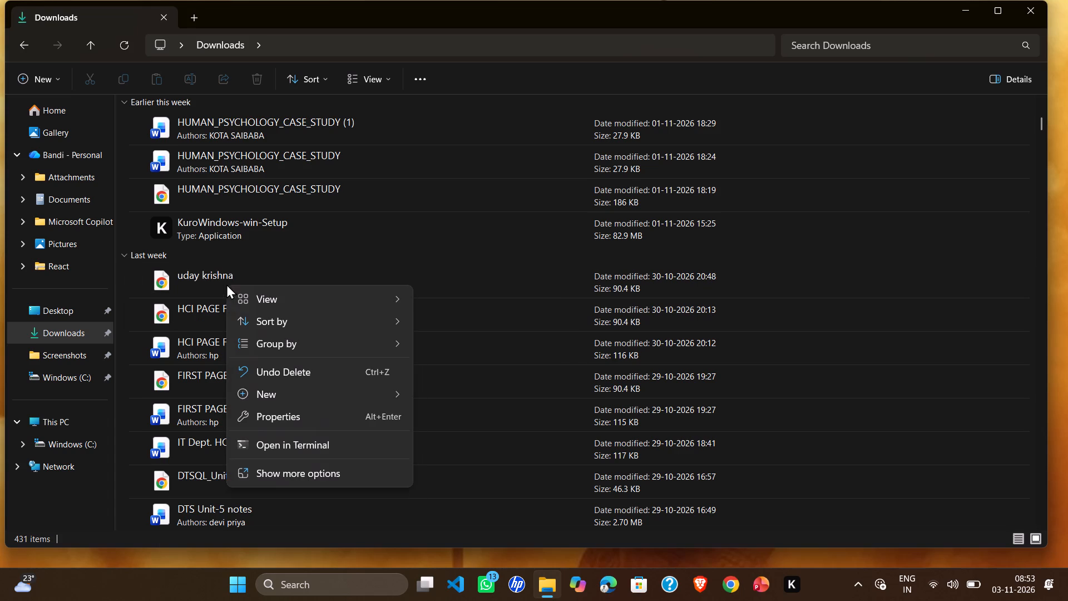
{"action": "right_click", "coordinate": [199, 267]}
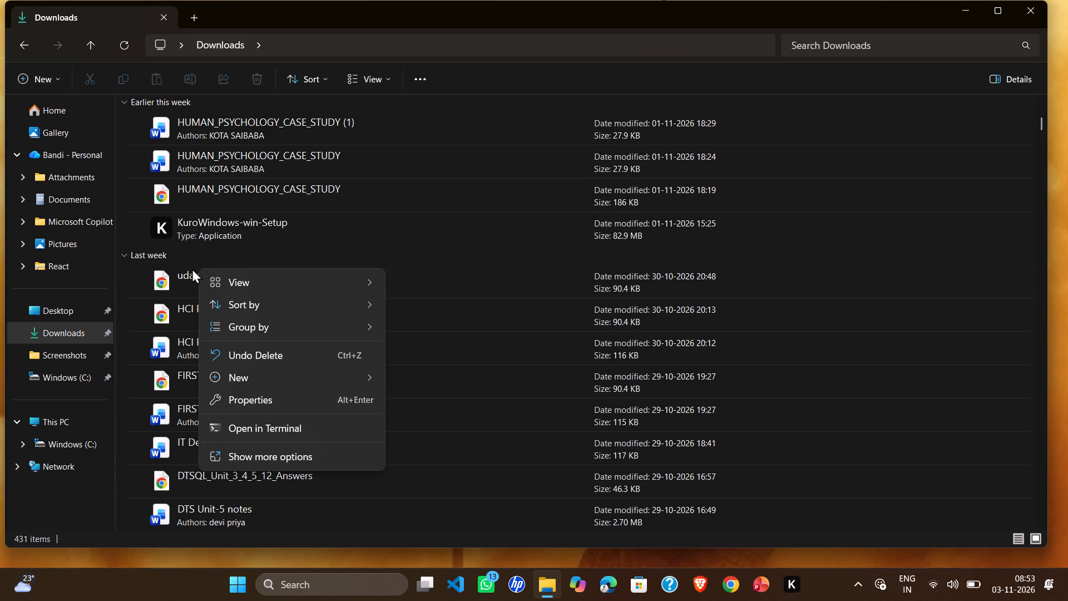
{"action": "right_click", "coordinate": [192, 268]}
{"action": "left_click", "coordinate": [189, 282]}
{"action": "right_click", "coordinate": [189, 282]}
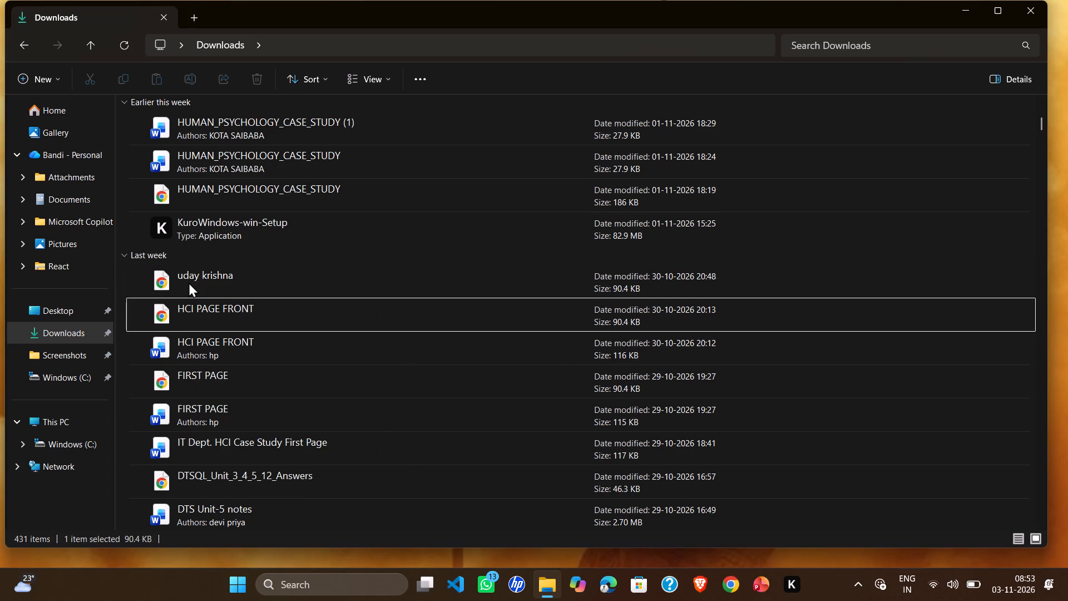
{"action": "left_click", "coordinate": [433, 279]}
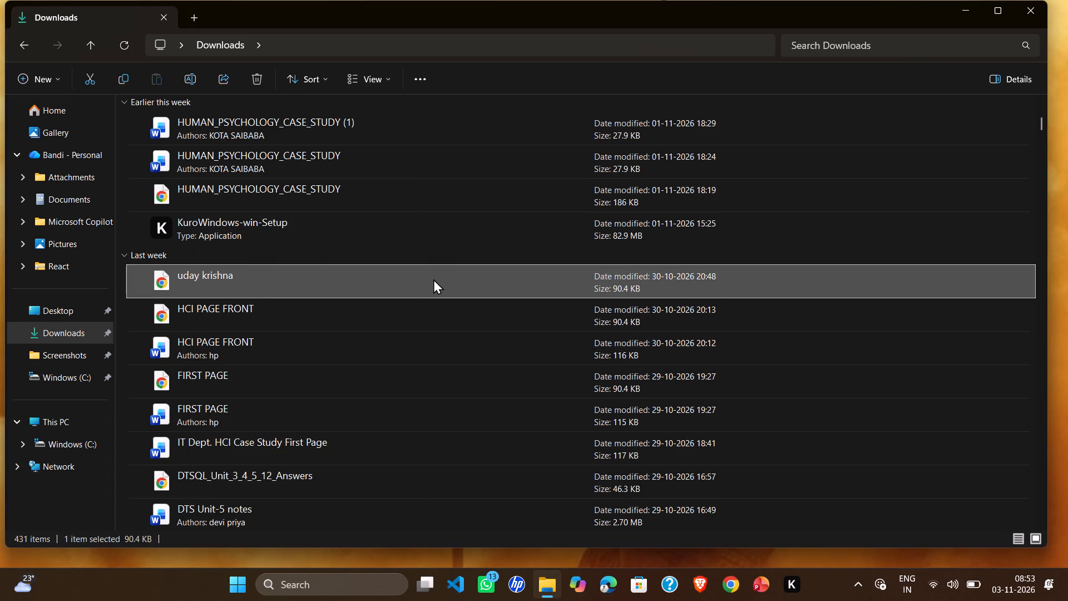
{"action": "right_click", "coordinate": [385, 271]}
{"action": "left_click", "coordinate": [587, 199]}
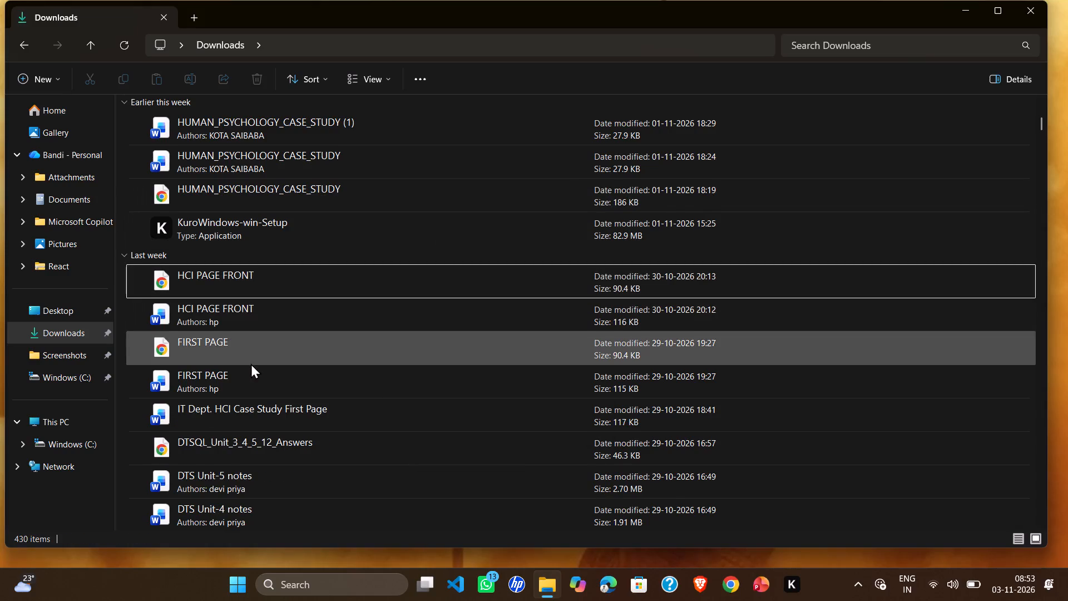
{"action": "scroll", "coordinate": [251, 363], "scroll_direction": "down", "scroll_amount": 3}
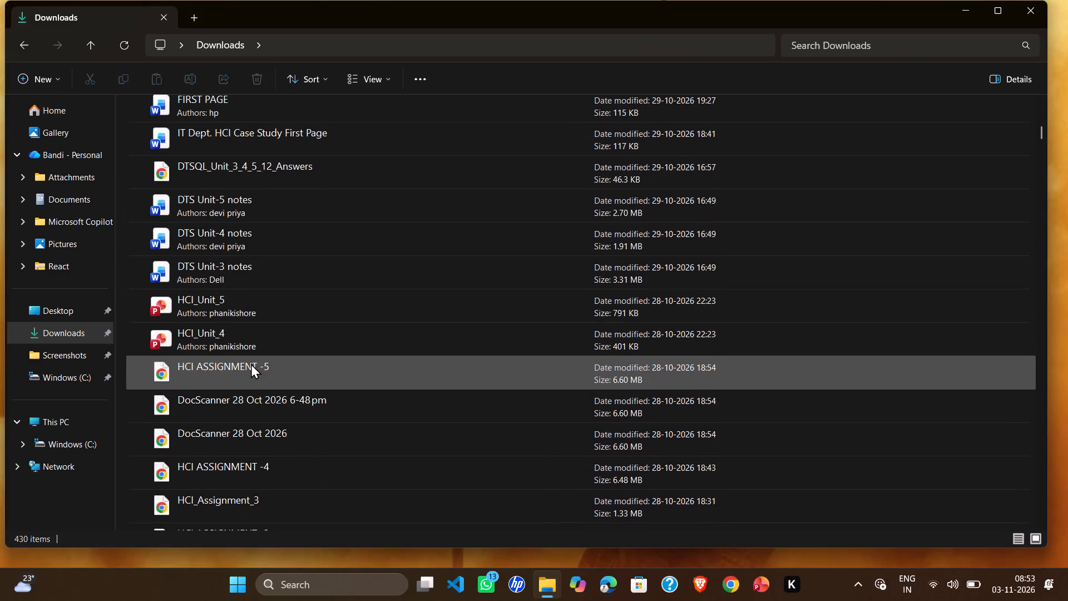
{"action": "scroll", "coordinate": [251, 363], "scroll_direction": "down", "scroll_amount": 1}
{"action": "scroll", "coordinate": [231, 410], "scroll_direction": "down", "scroll_amount": 3}
{"action": "scroll", "coordinate": [231, 410], "scroll_direction": "up", "scroll_amount": 1}
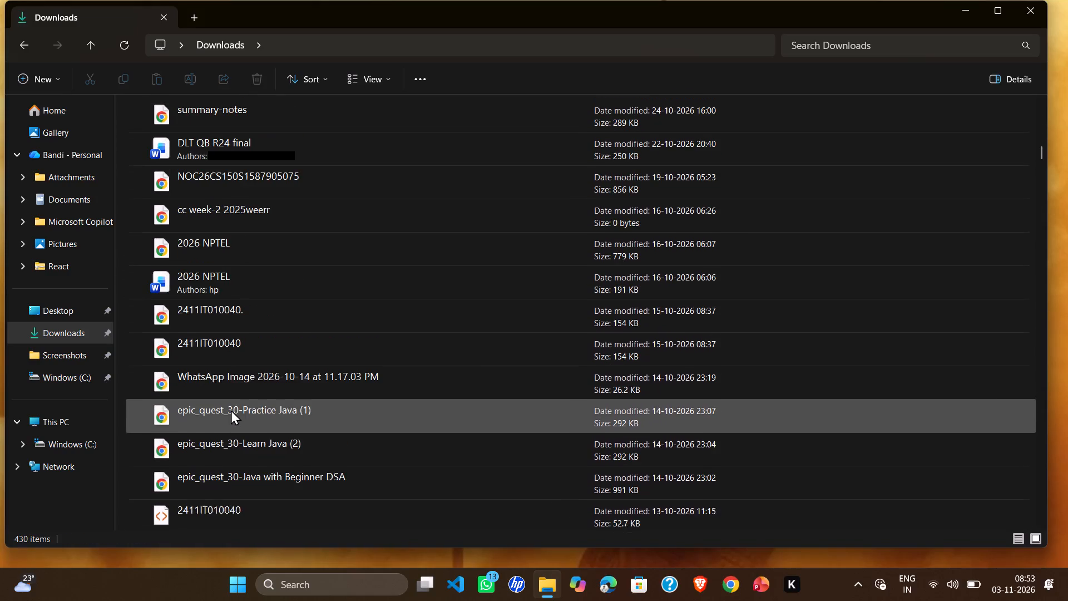
{"action": "scroll", "coordinate": [231, 410], "scroll_direction": "up", "scroll_amount": 2}
{"action": "double_click", "coordinate": [222, 357]}
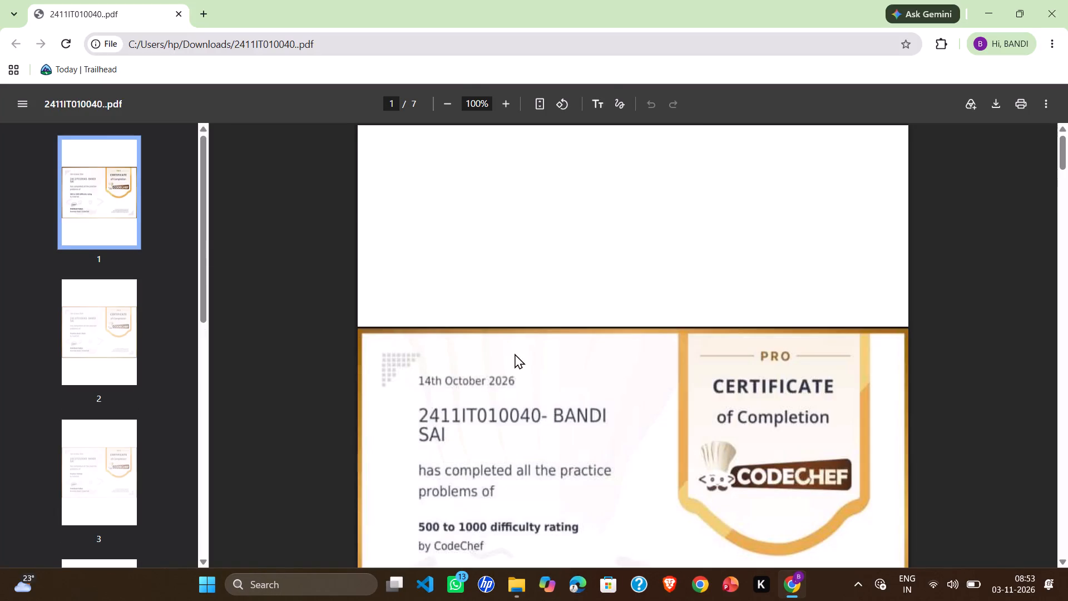
{"action": "left_click", "coordinate": [1059, 0]}
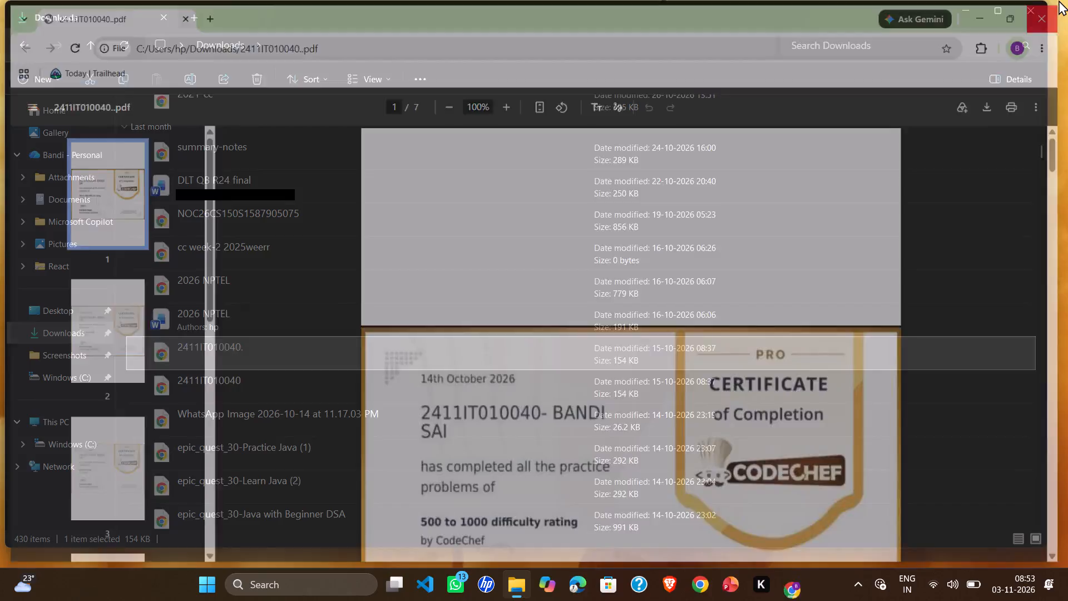
Close the Downloads window and refresh the desktop.
{"action": "left_click", "coordinate": [1034, 17]}
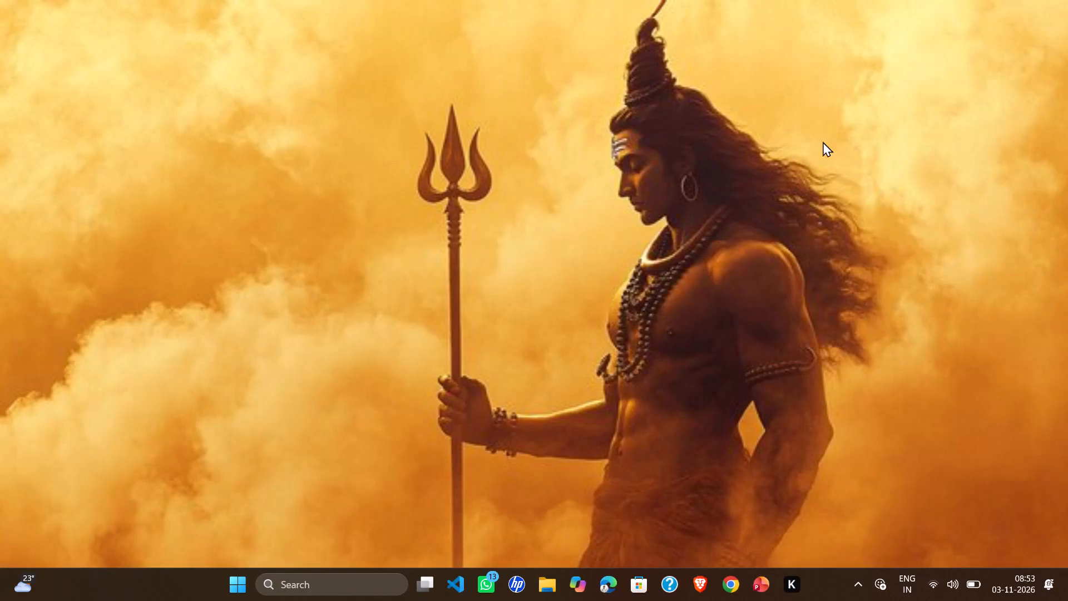
{"action": "right_click", "coordinate": [801, 156]}
{"action": "left_click", "coordinate": [839, 217]}
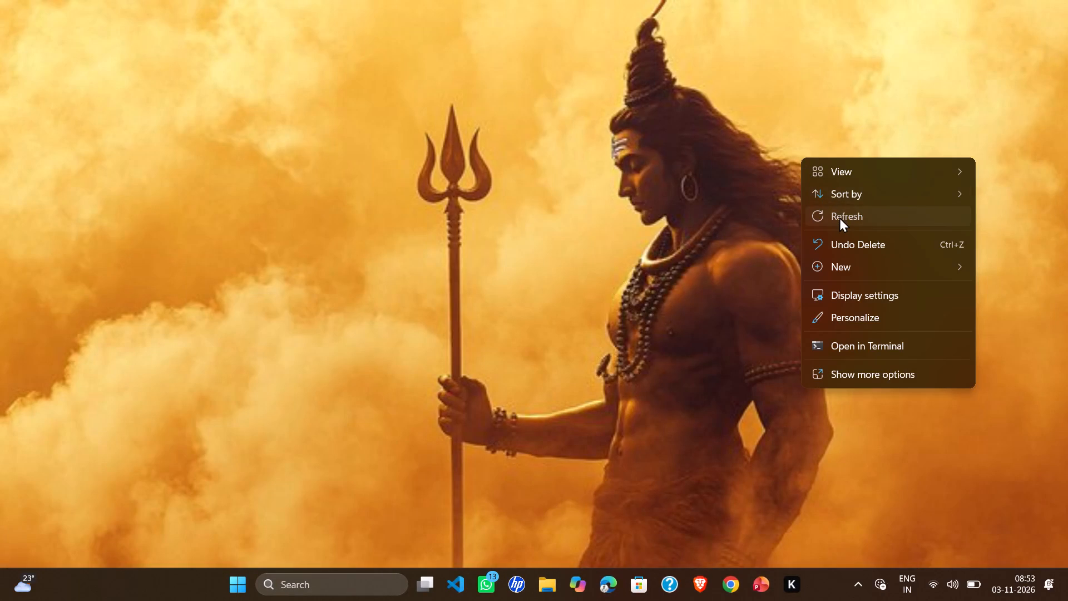